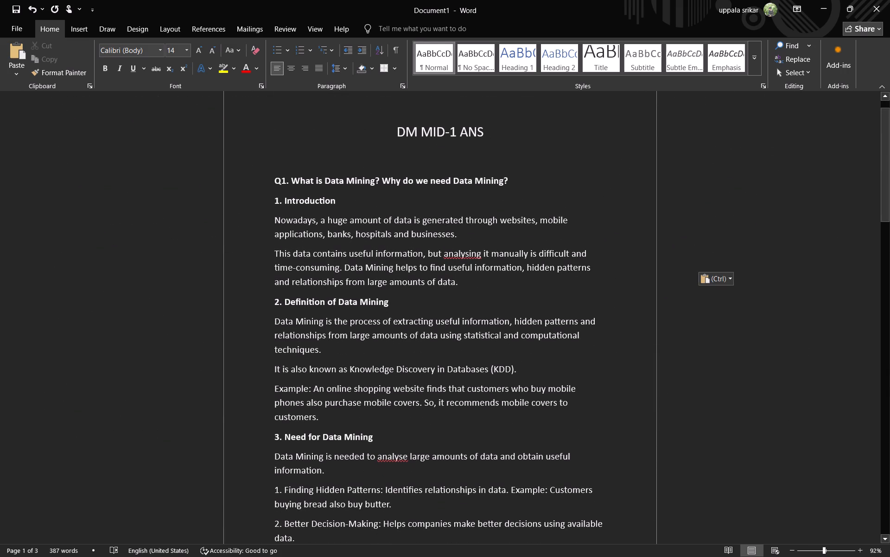
{"action": "scroll", "coordinate": [212, 285], "scroll_direction": "down", "scroll_amount": 2}
{"action": "scroll", "coordinate": [237, 328], "scroll_direction": "down", "scroll_amount": 1}
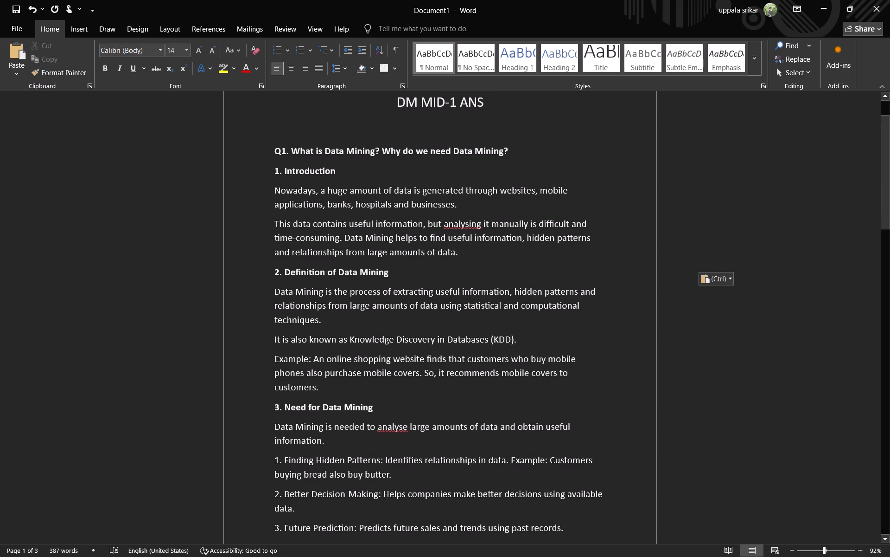
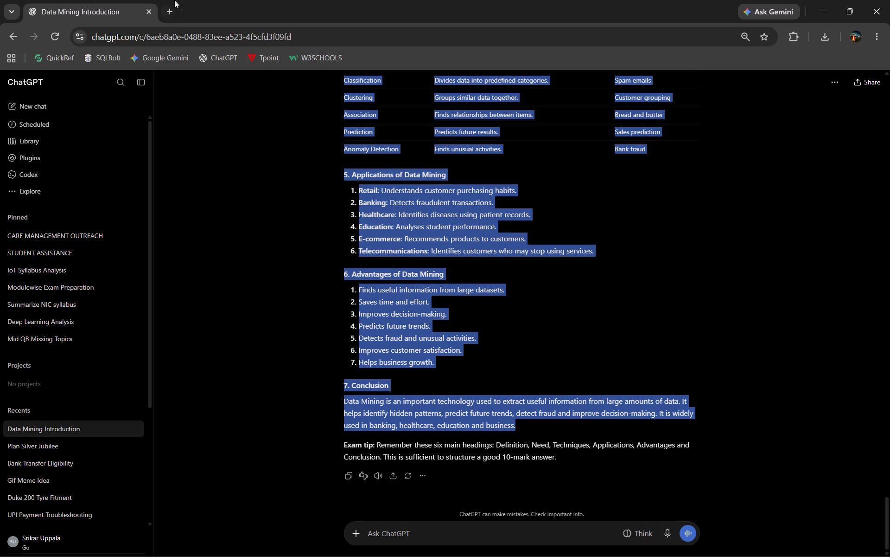
Search the web in a new browser tab for "statistical and computational".
{"action": "left_click", "coordinate": [171, 8]}
{"action": "type", "text": "STAT"}
{"action": "type", "text": "ISTICALA"}
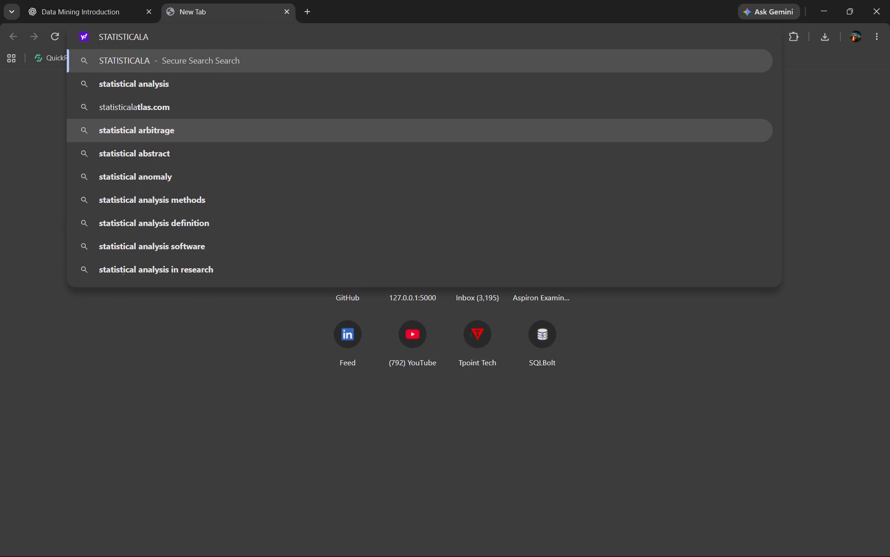
{"action": "key", "text": "BackSpace"}
{"action": "key", "text": "space"}
{"action": "type", "text": "AND COM"}
{"action": "key", "text": "BackSpace"}
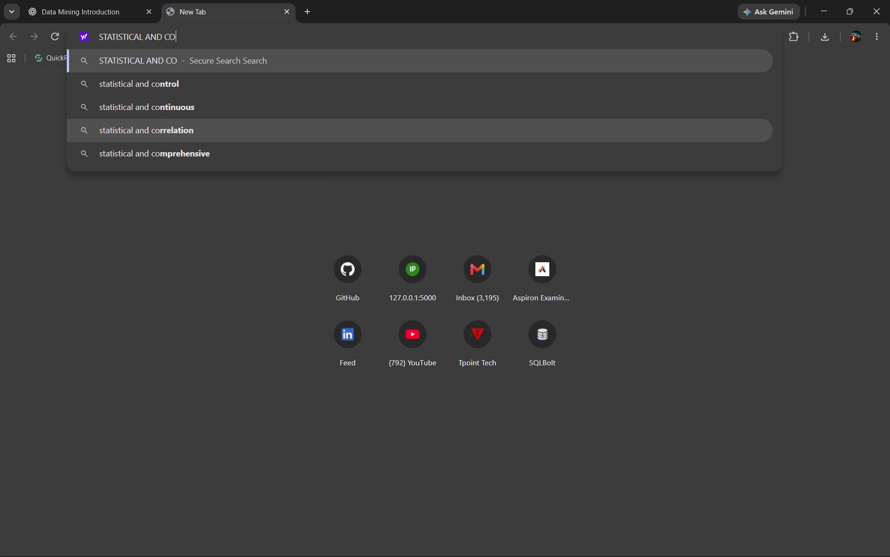
{"action": "key", "text": "m"}
{"action": "type", "text": "PUTA"}
{"action": "left_click", "coordinate": [197, 109]}
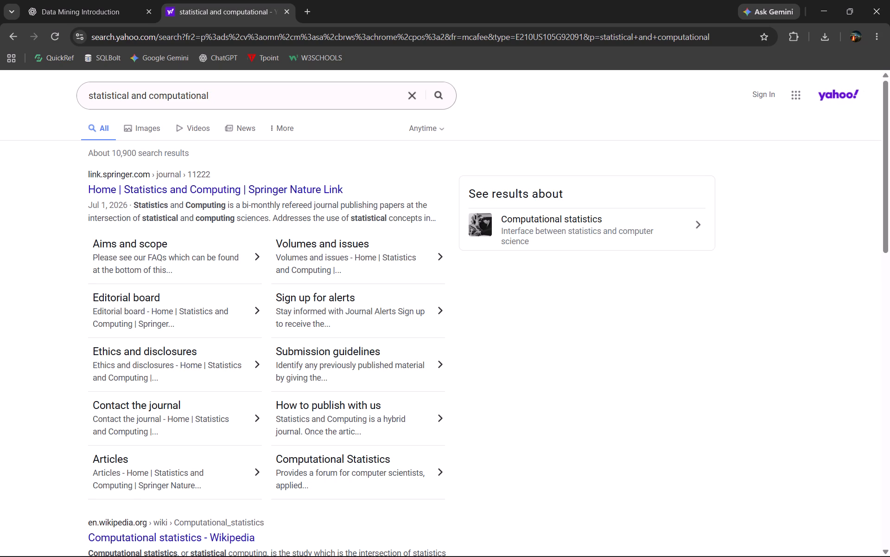
Refine the web search to "statistical and computational meaning".
{"action": "key", "text": "c"}
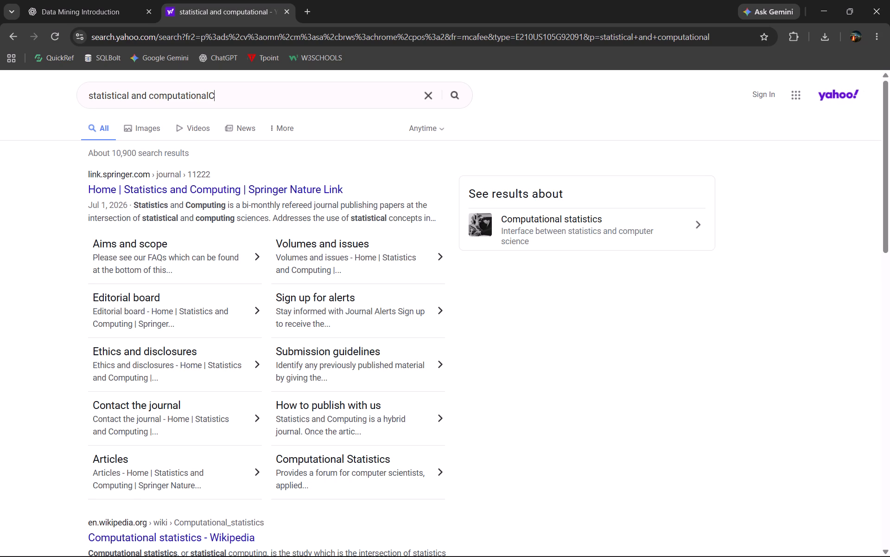
{"action": "key", "text": "BackSpace"}
{"action": "key", "text": "space"}
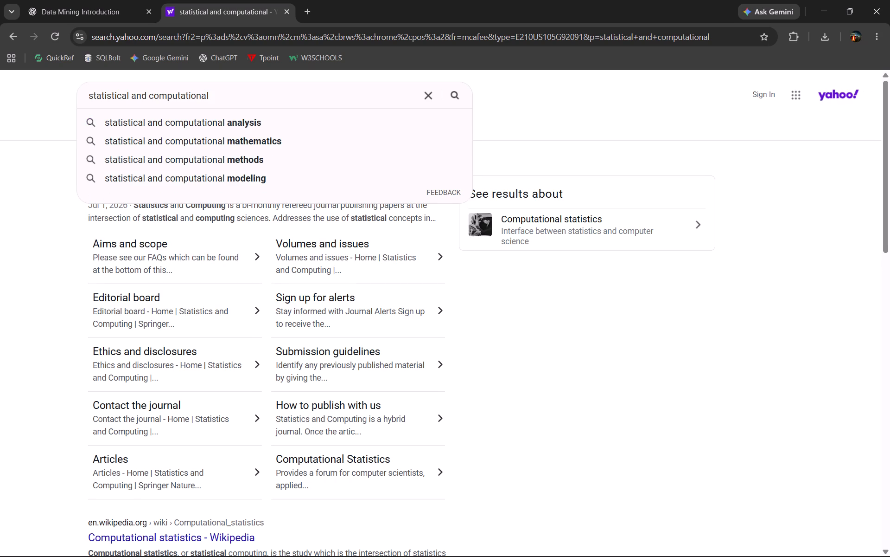
{"action": "type", "text": "MEA"}
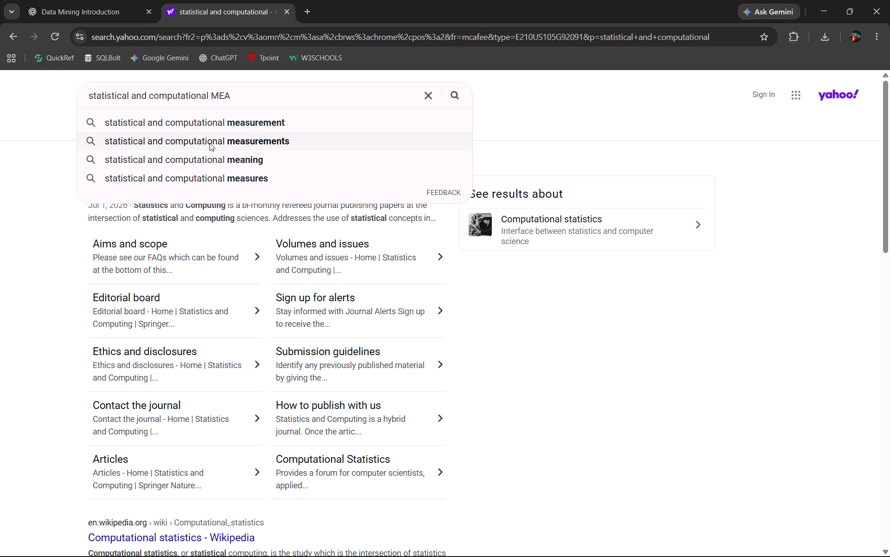
{"action": "left_click", "coordinate": [219, 163]}
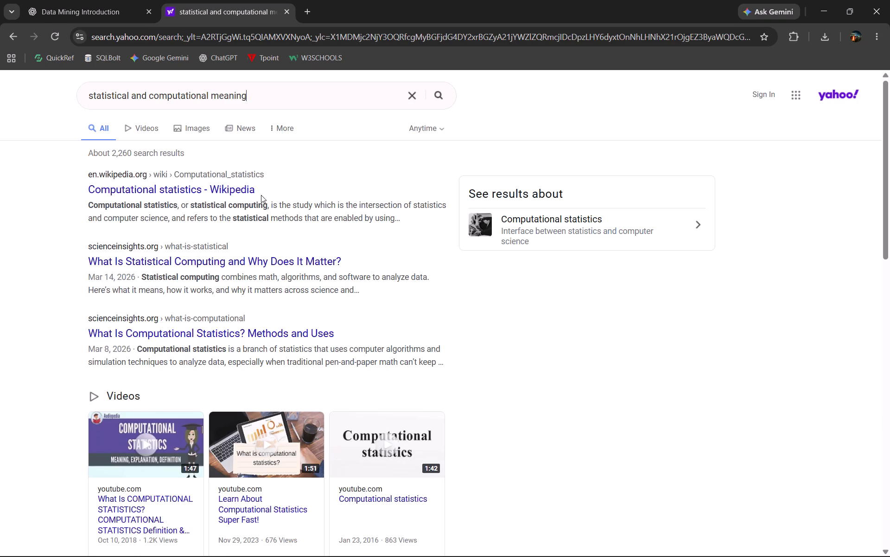
{"action": "left_click_drag", "start_coordinate": [263, 101], "coordinate": [259, 101]}
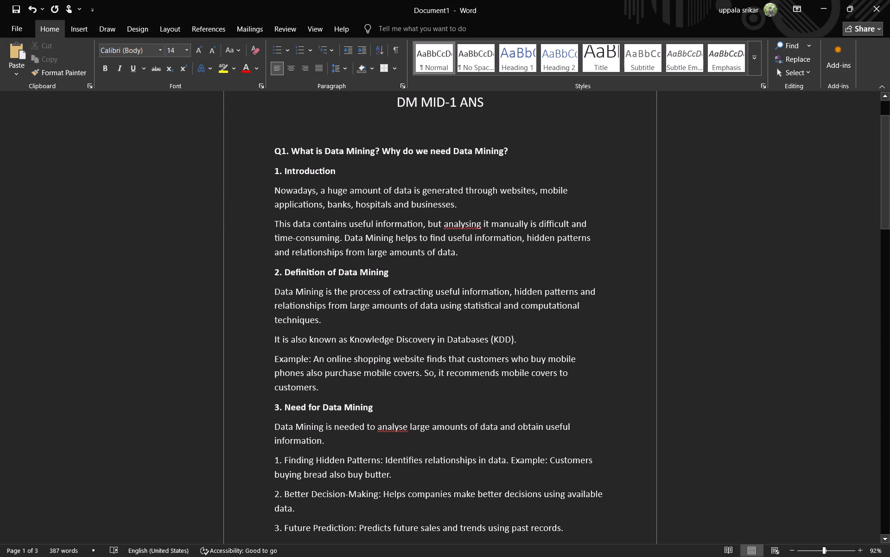
{"action": "scroll", "coordinate": [269, 334], "scroll_direction": "down", "scroll_amount": 1}
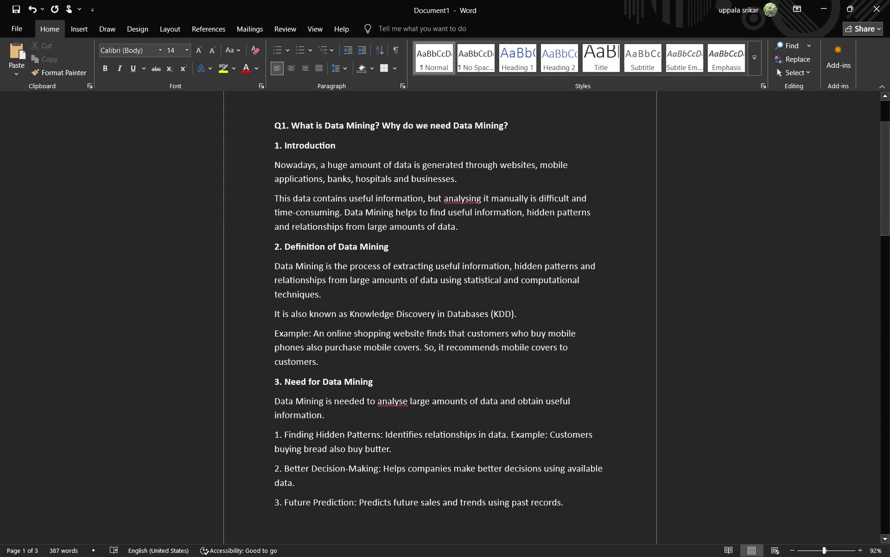
{"action": "scroll", "coordinate": [269, 334], "scroll_direction": "down", "scroll_amount": 1}
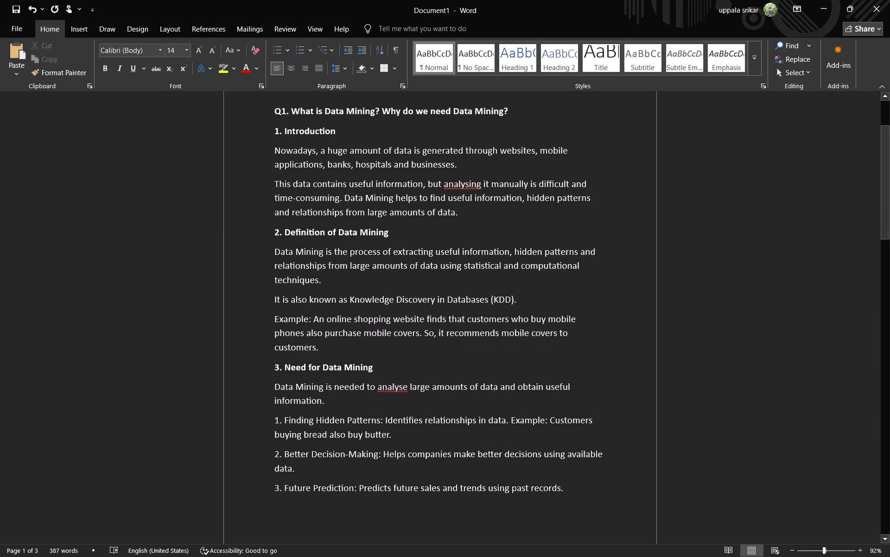
{"action": "scroll", "coordinate": [269, 334], "scroll_direction": "down", "scroll_amount": 1}
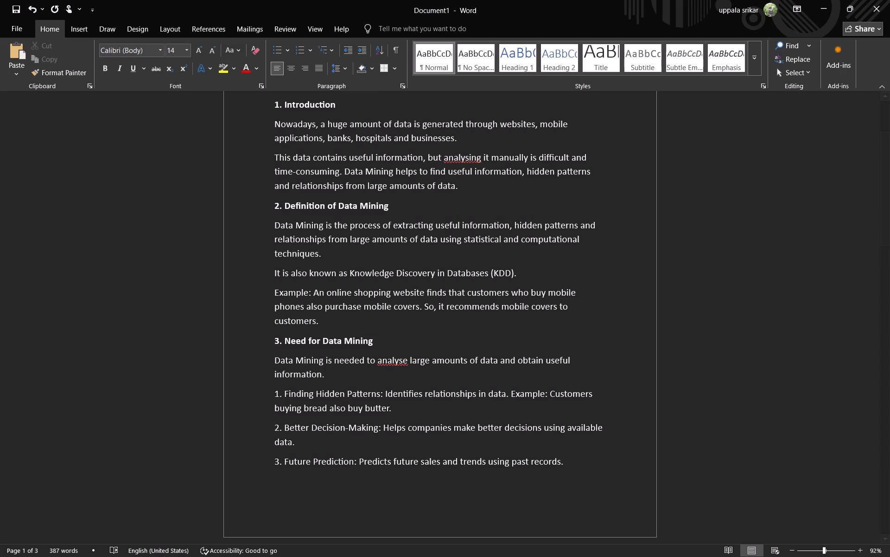
{"action": "left_click", "coordinate": [412, 363]}
{"action": "left_click", "coordinate": [400, 365]}
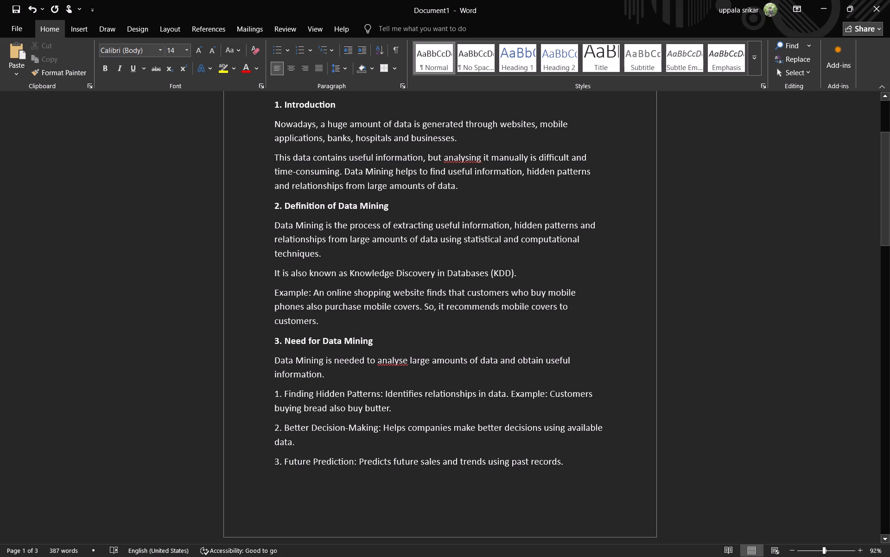
{"action": "left_click", "coordinate": [403, 365]}
{"action": "key", "text": "BackSpace"}
{"action": "key", "text": "z"}
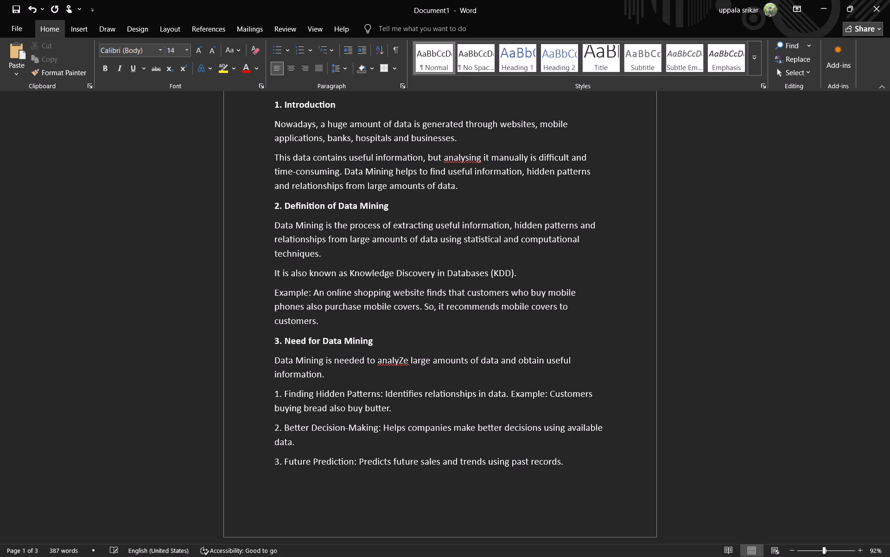
{"action": "key", "text": "z"}
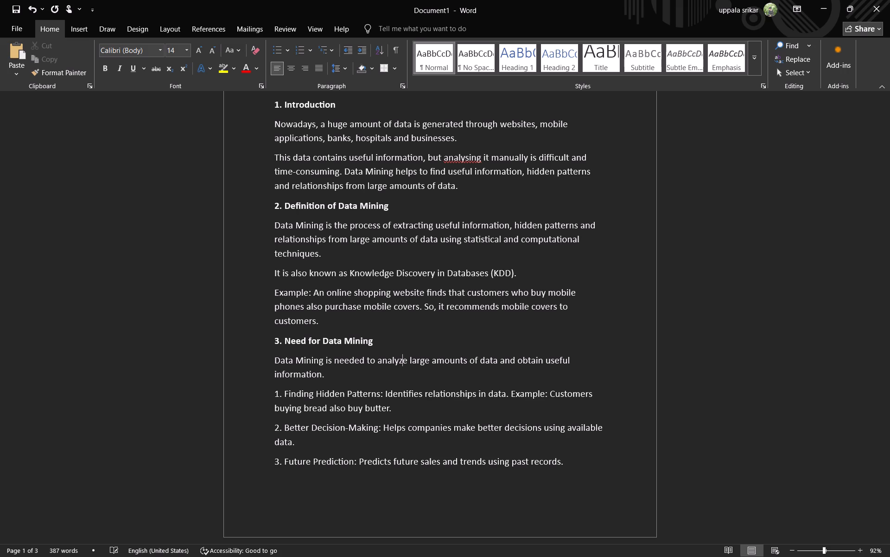
Correct "analysing" to "analyzing" in the second paragraph of "1. Introduction".
{"action": "left_click", "coordinate": [469, 161]}
{"action": "key", "text": "BackSpace"}
{"action": "key", "text": "z"}
Correct "analyse" to "analyze" in item 7, Large Data Analysis, of the Need for Data Mining list.
{"action": "scroll", "coordinate": [636, 306], "scroll_direction": "down", "scroll_amount": 1}
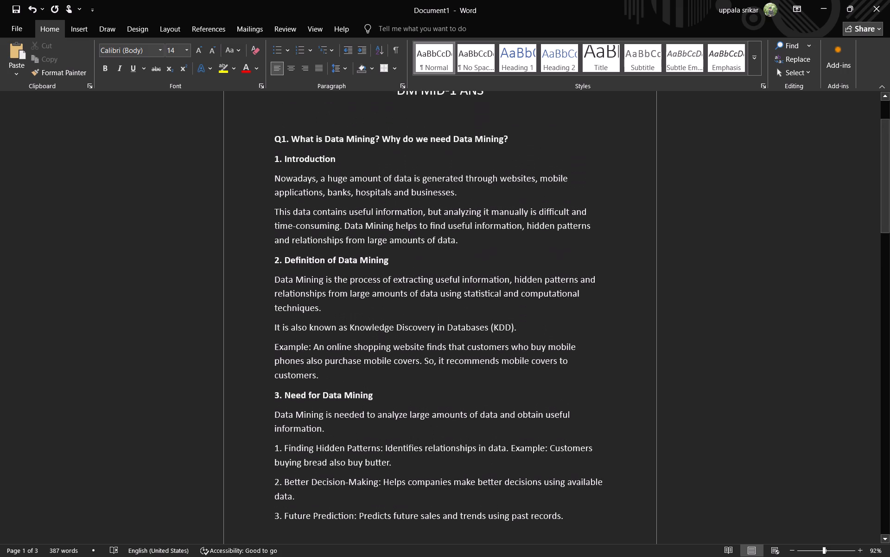
{"action": "scroll", "coordinate": [636, 306], "scroll_direction": "down", "scroll_amount": 1}
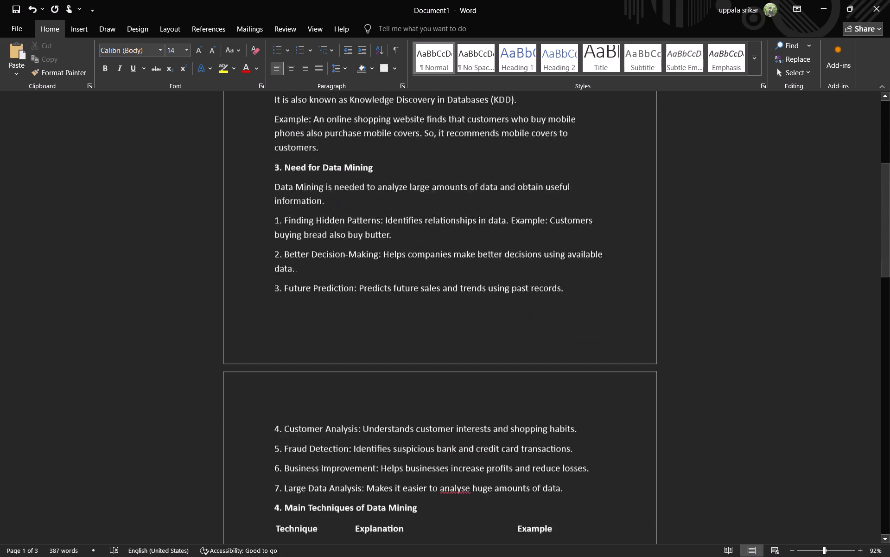
{"action": "scroll", "coordinate": [636, 306], "scroll_direction": "down", "scroll_amount": 1}
{"action": "scroll", "coordinate": [636, 306], "scroll_direction": "up", "scroll_amount": 1}
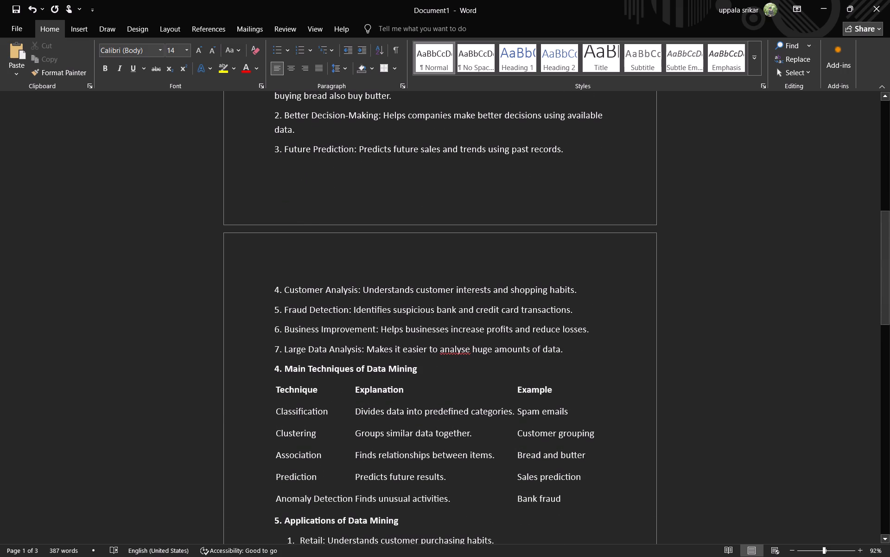
{"action": "left_click", "coordinate": [462, 354]}
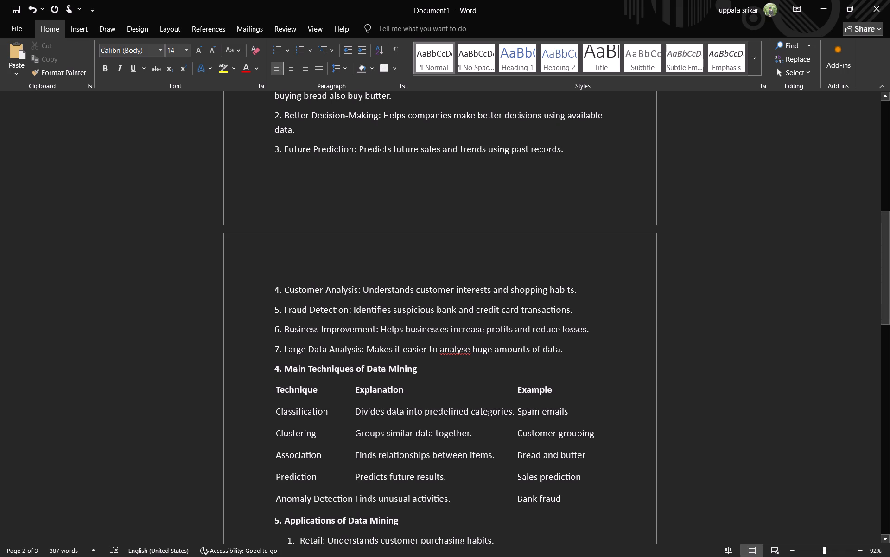
{"action": "left_click", "coordinate": [464, 355]}
{"action": "key", "text": "BackSpace"}
{"action": "key", "text": "z"}
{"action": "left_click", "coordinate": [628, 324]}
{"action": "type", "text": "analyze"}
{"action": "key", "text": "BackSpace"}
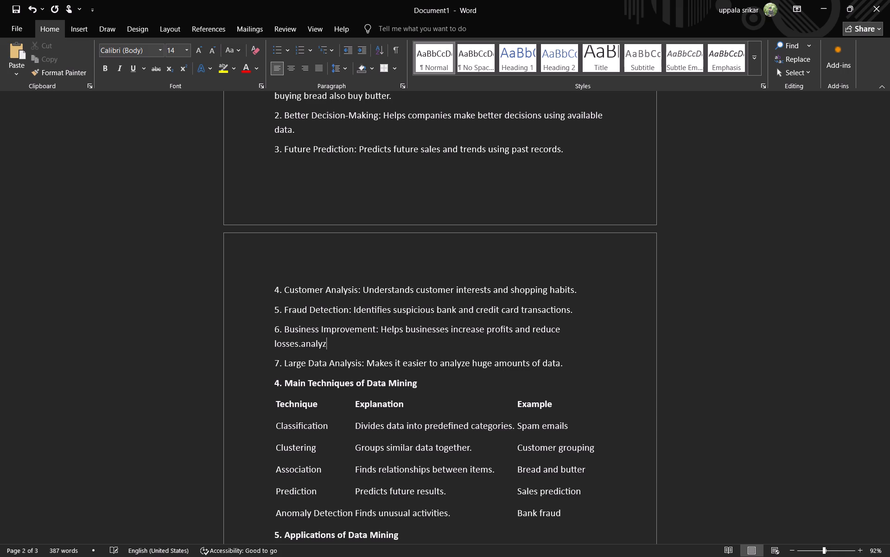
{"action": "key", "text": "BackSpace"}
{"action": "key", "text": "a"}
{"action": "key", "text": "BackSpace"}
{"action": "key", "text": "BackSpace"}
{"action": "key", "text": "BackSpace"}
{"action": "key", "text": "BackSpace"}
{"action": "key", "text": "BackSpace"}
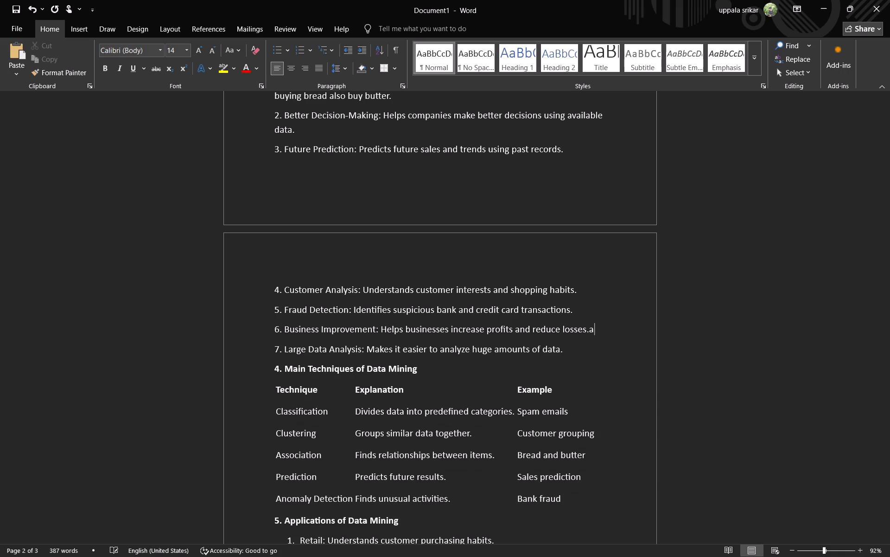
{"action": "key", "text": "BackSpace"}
Review the Question 1 answer from the introduction through the Need for Data Mining list.
{"action": "scroll", "coordinate": [602, 268], "scroll_direction": "up", "scroll_amount": 2}
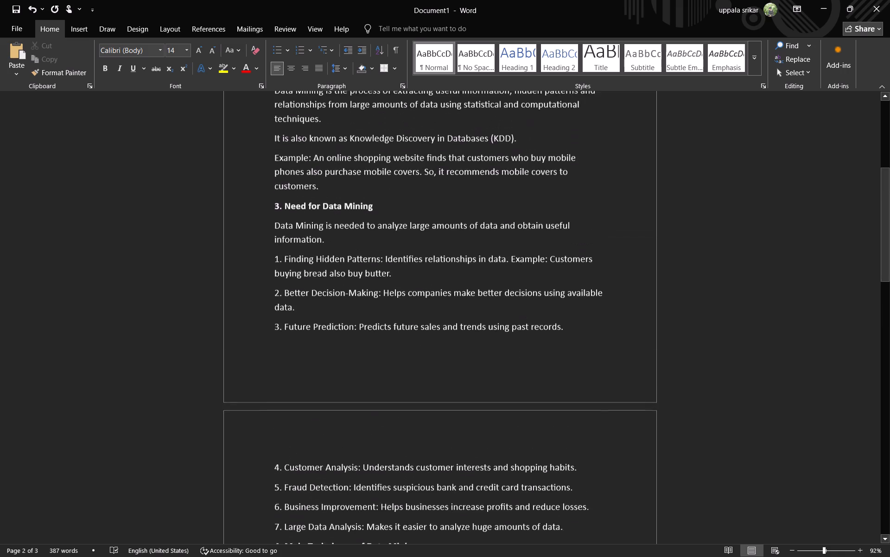
{"action": "scroll", "coordinate": [602, 268], "scroll_direction": "up", "scroll_amount": 2}
{"action": "scroll", "coordinate": [602, 268], "scroll_direction": "right", "scroll_amount": 1}
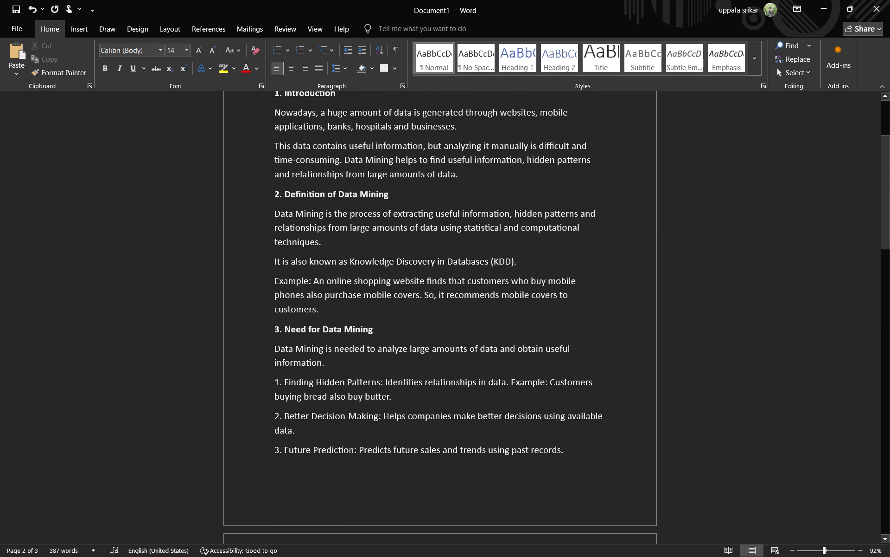
{"action": "scroll", "coordinate": [602, 268], "scroll_direction": "right", "scroll_amount": 1}
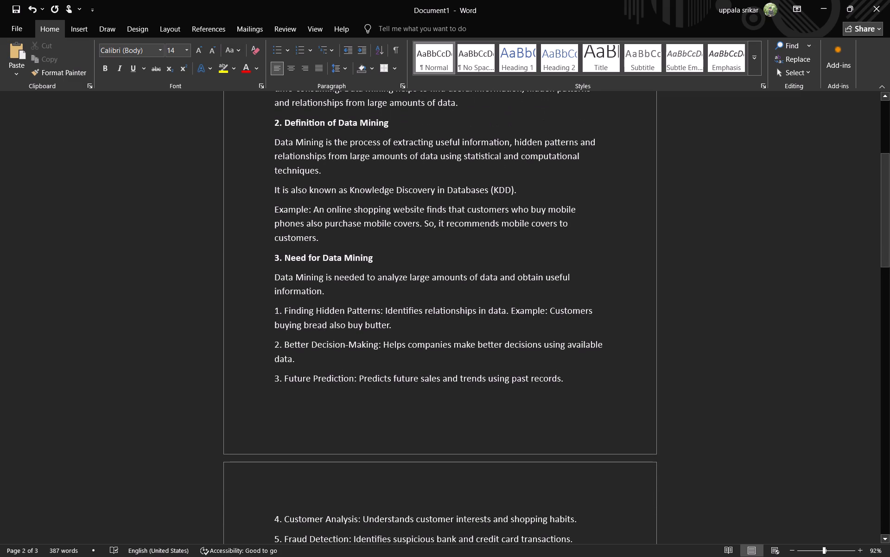
{"action": "scroll", "coordinate": [601, 269], "scroll_direction": "right", "scroll_amount": 1}
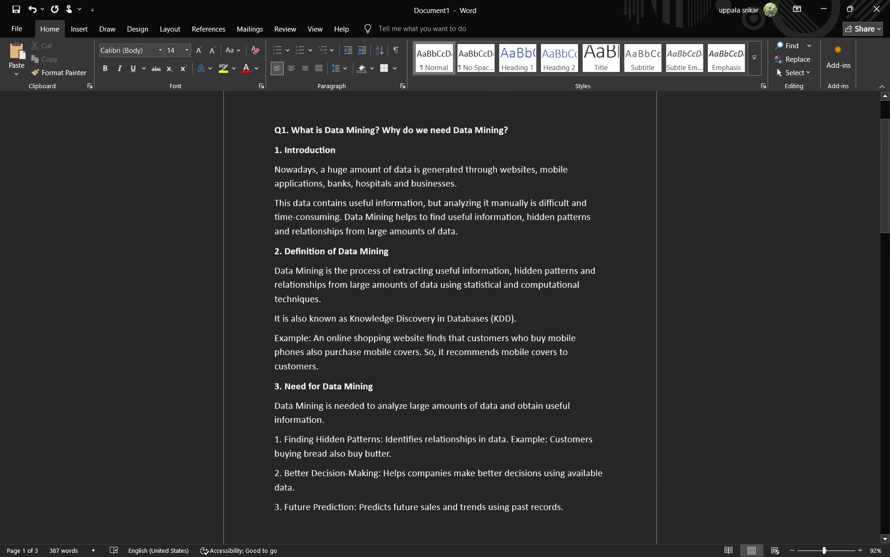
{"action": "scroll", "coordinate": [601, 269], "scroll_direction": "right", "scroll_amount": 1}
{"action": "scroll", "coordinate": [601, 269], "scroll_direction": "down", "scroll_amount": 1}
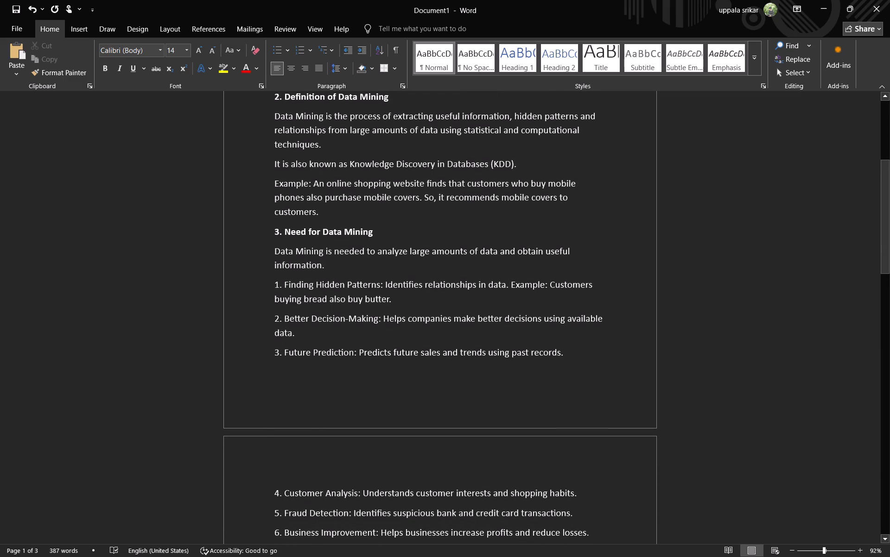
{"action": "scroll", "coordinate": [601, 269], "scroll_direction": "down", "scroll_amount": 3}
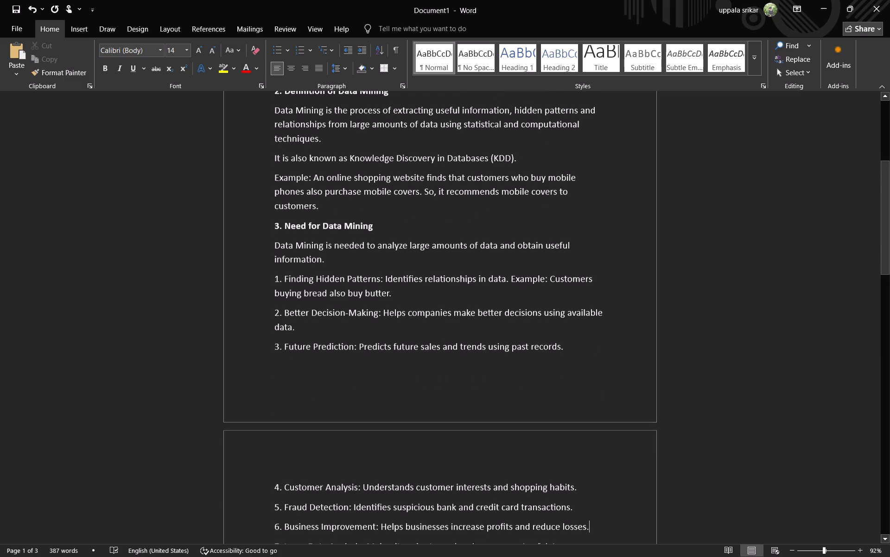
{"action": "scroll", "coordinate": [601, 269], "scroll_direction": "down", "scroll_amount": 1}
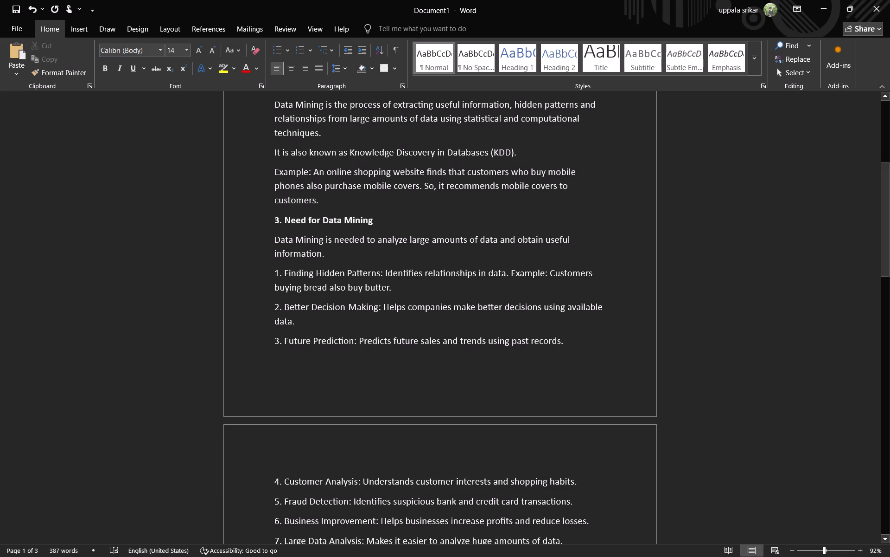
{"action": "scroll", "coordinate": [601, 269], "scroll_direction": "down", "scroll_amount": 1}
In item 1, Finding Hidden Patterns, move "Example: Customers buying bread also buy butter." onto its own line.
{"action": "scroll", "coordinate": [601, 269], "scroll_direction": "down", "scroll_amount": 2}
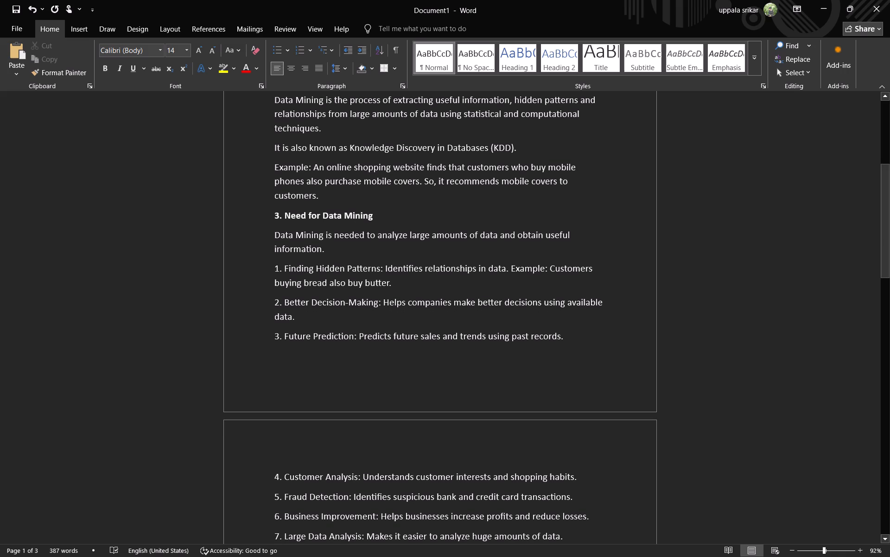
{"action": "left_click", "coordinate": [511, 269]}
{"action": "key", "text": "Return"}
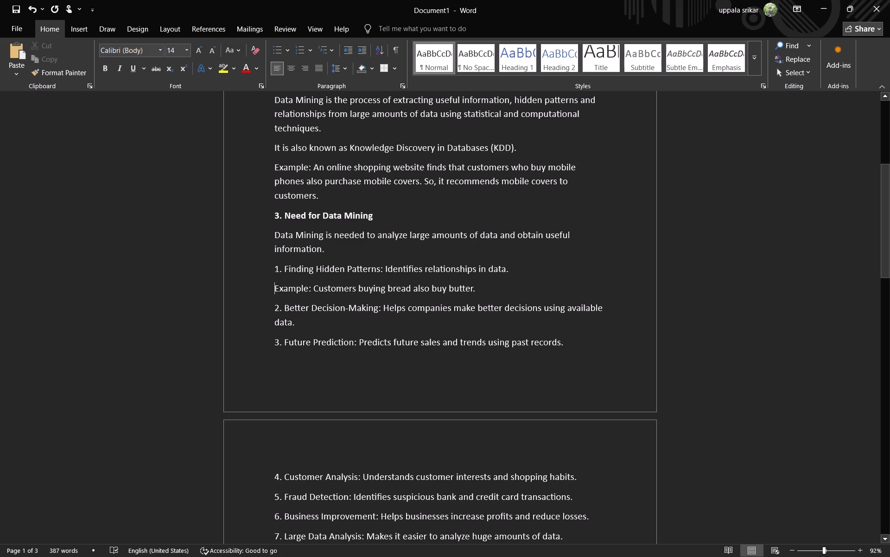
Read the remaining Need for Data Mining items down to the Main Techniques of Data Mining table.
{"action": "scroll", "coordinate": [454, 382], "scroll_direction": "down", "scroll_amount": 1}
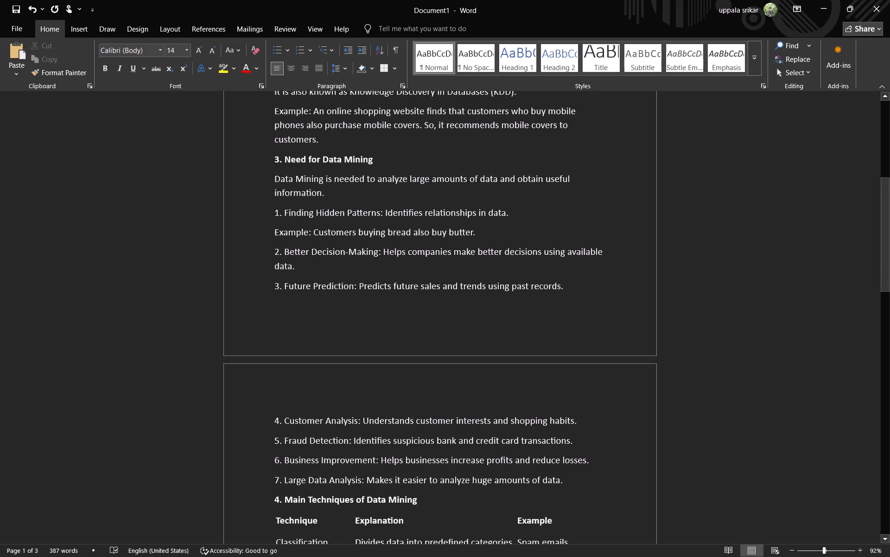
{"action": "scroll", "coordinate": [454, 382], "scroll_direction": "down", "scroll_amount": 1}
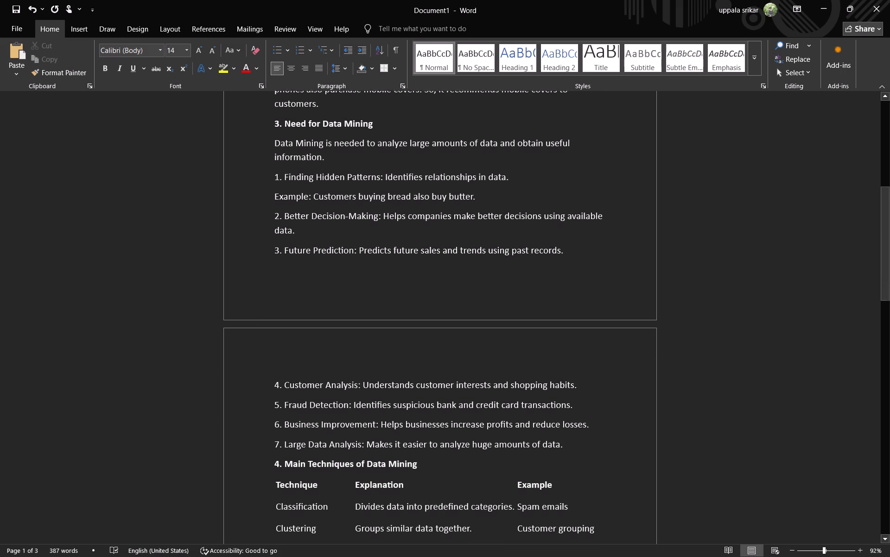
{"action": "scroll", "coordinate": [454, 382], "scroll_direction": "down", "scroll_amount": 1}
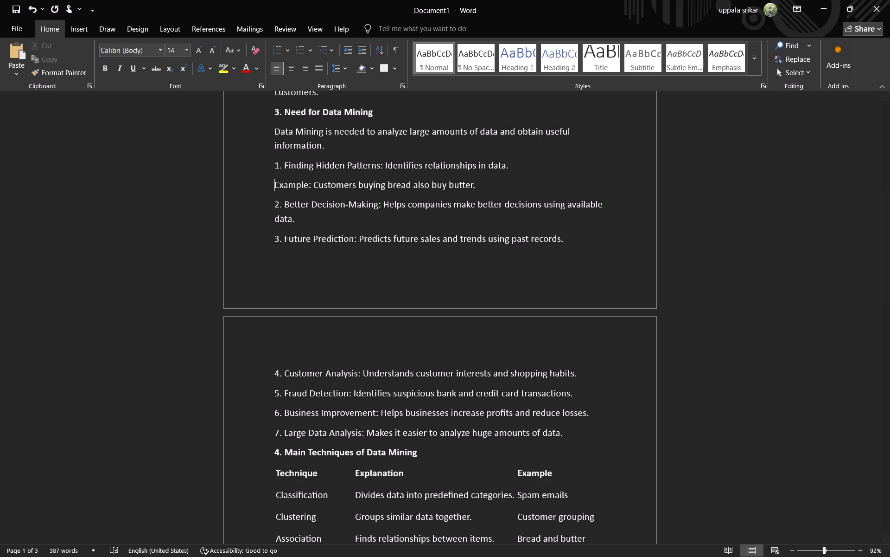
{"action": "scroll", "coordinate": [451, 405], "scroll_direction": "down", "scroll_amount": 1}
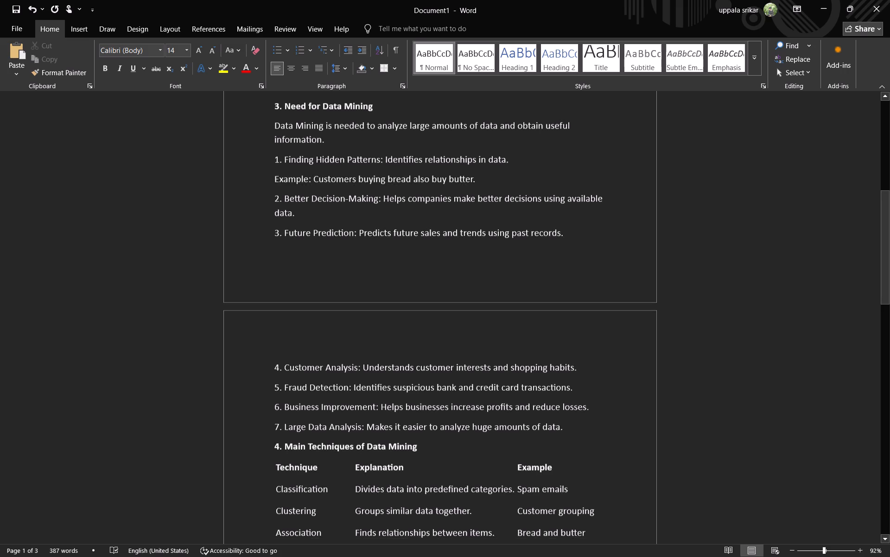
{"action": "scroll", "coordinate": [451, 405], "scroll_direction": "down", "scroll_amount": 2}
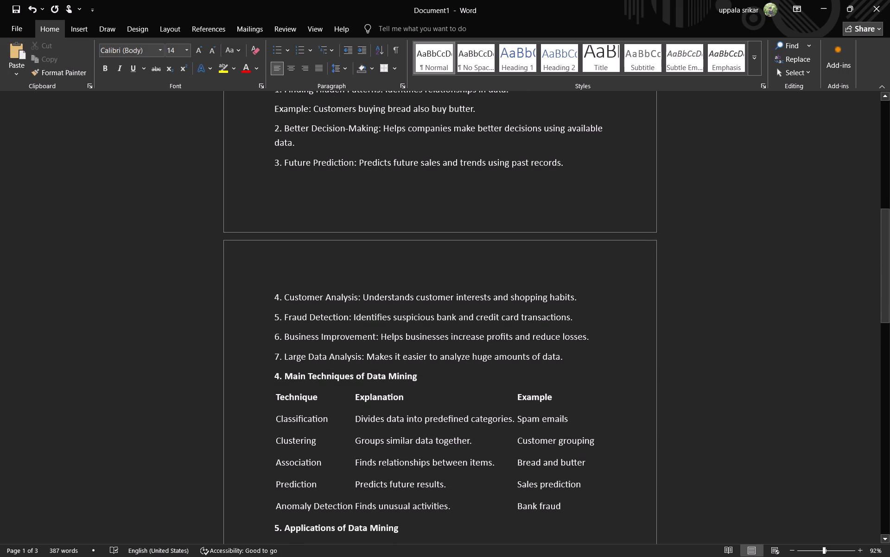
{"action": "scroll", "coordinate": [451, 405], "scroll_direction": "down", "scroll_amount": 1}
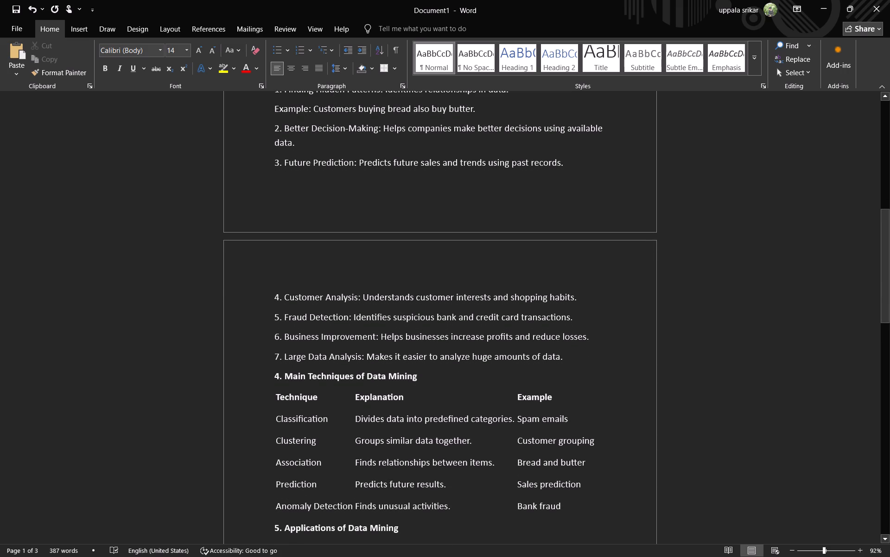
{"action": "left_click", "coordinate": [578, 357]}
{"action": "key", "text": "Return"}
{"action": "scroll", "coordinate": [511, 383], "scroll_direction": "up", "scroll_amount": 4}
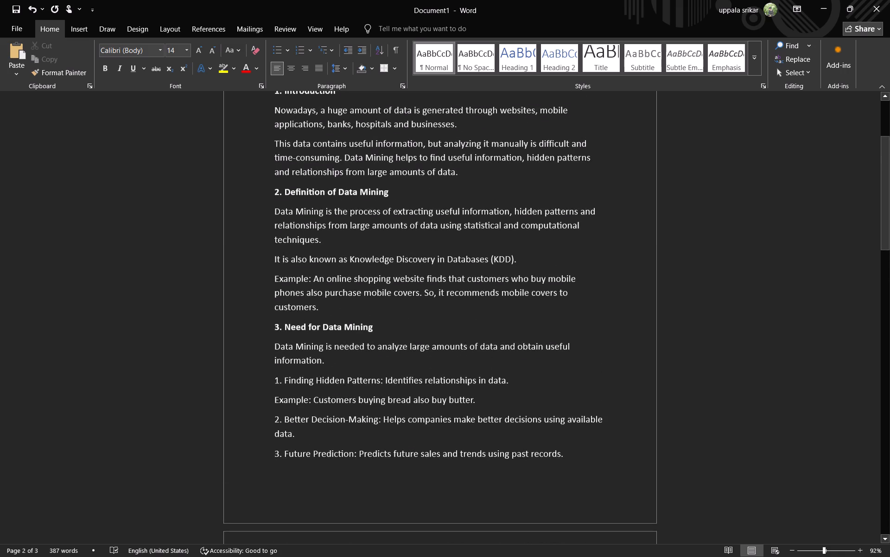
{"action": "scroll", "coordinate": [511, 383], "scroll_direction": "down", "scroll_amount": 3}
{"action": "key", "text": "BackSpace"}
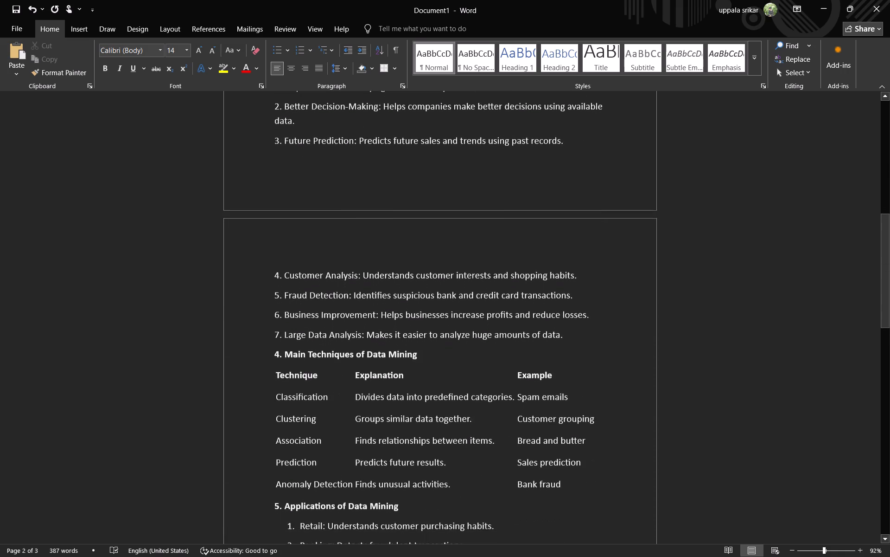
Read the Main Techniques of Data Mining table and the Applications of Data Mining list.
{"action": "scroll", "coordinate": [435, 374], "scroll_direction": "down", "scroll_amount": 1}
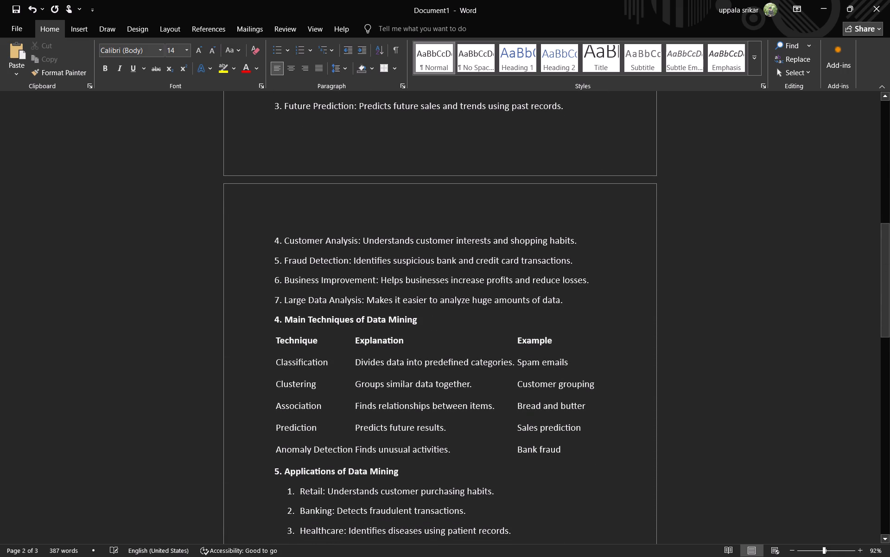
{"action": "scroll", "coordinate": [435, 374], "scroll_direction": "down", "scroll_amount": 1}
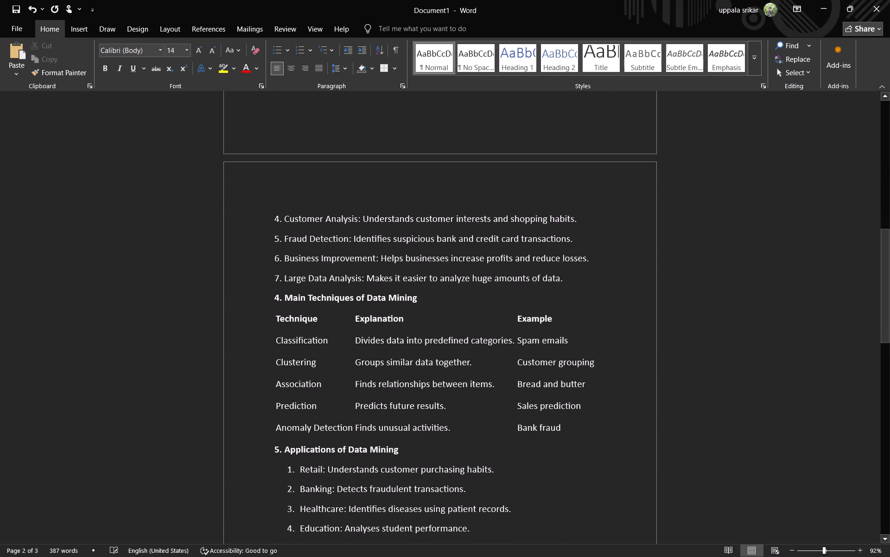
{"action": "scroll", "coordinate": [435, 374], "scroll_direction": "down", "scroll_amount": 2}
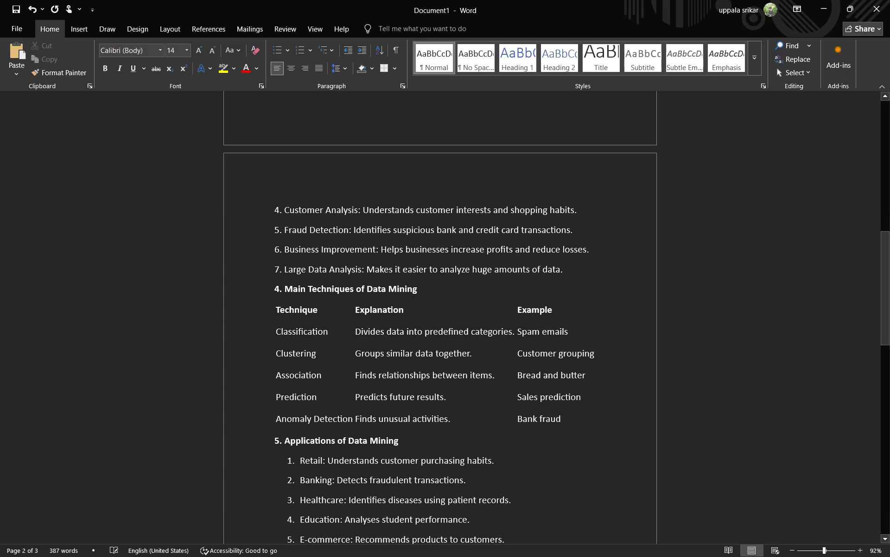
{"action": "scroll", "coordinate": [435, 374], "scroll_direction": "down", "scroll_amount": 1}
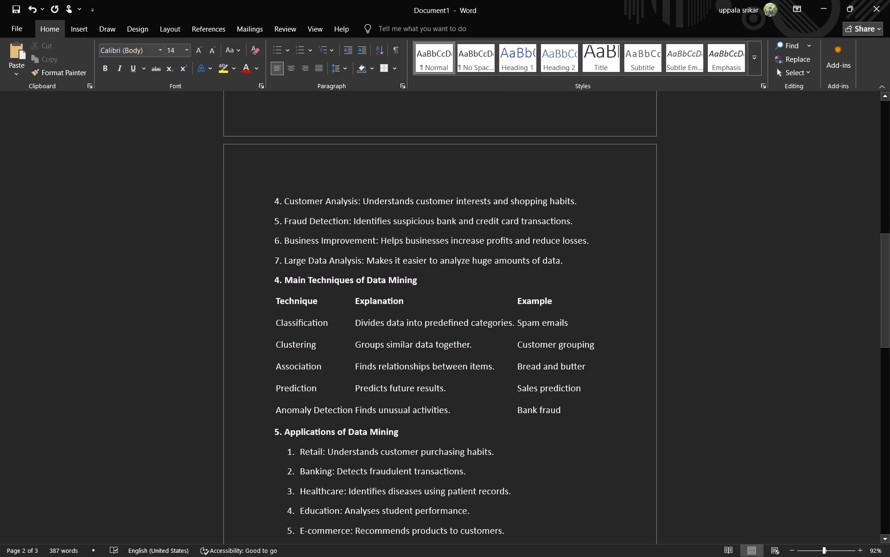
{"action": "left_click", "coordinate": [355, 409]}
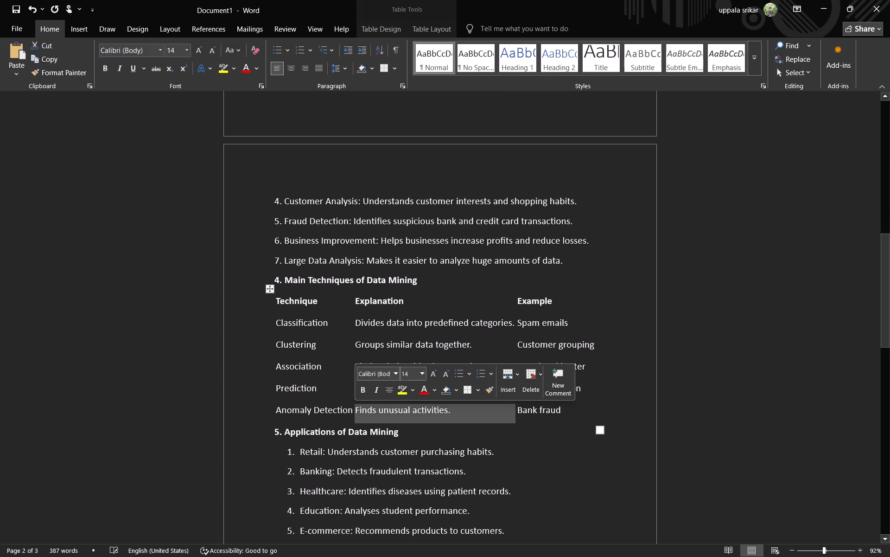
{"action": "left_click", "coordinate": [354, 409]}
{"action": "left_click", "coordinate": [331, 392]}
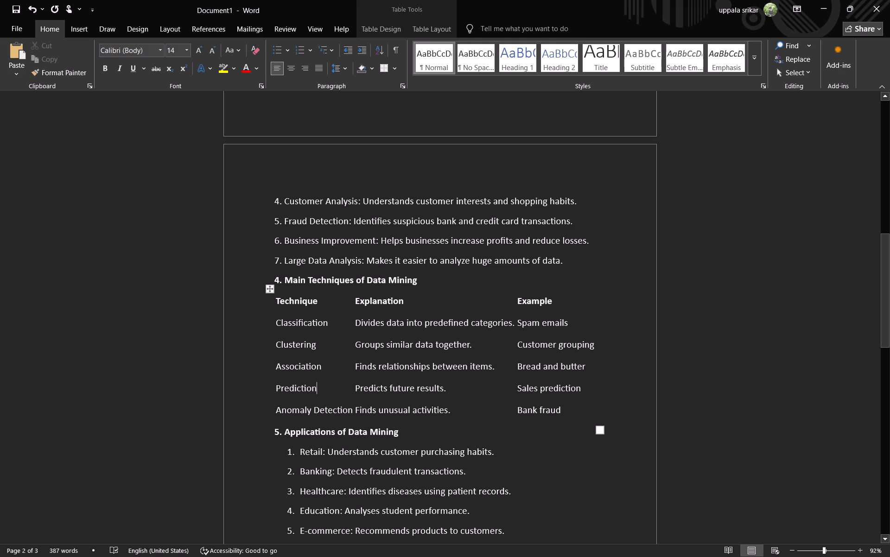
{"action": "scroll", "coordinate": [425, 448], "scroll_direction": "down", "scroll_amount": 3}
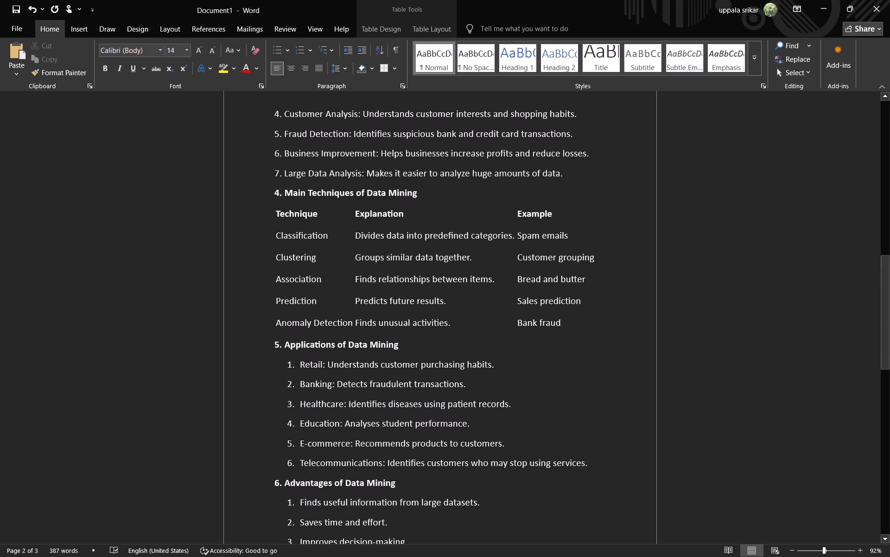
{"action": "scroll", "coordinate": [425, 448], "scroll_direction": "down", "scroll_amount": 1}
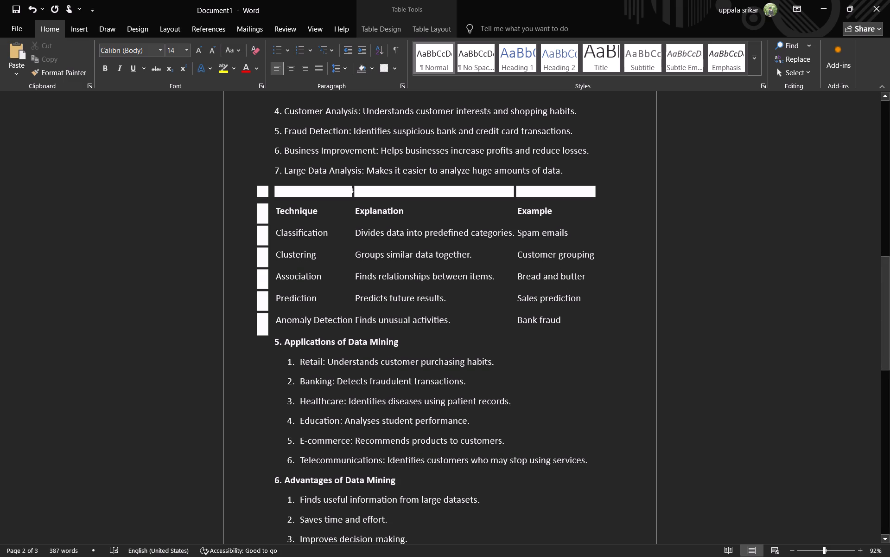
Delete item 6, "Telecommunications: Identifies customers who may stop using services.", from the Applications of Data Mining list.
{"action": "left_click", "coordinate": [679, 379]}
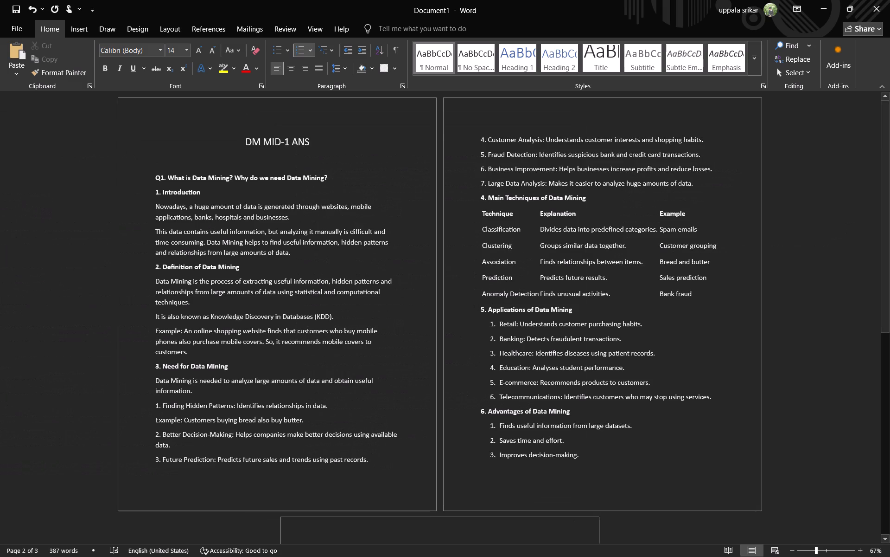
{"action": "scroll", "coordinate": [656, 381], "scroll_direction": "up", "scroll_amount": 1}
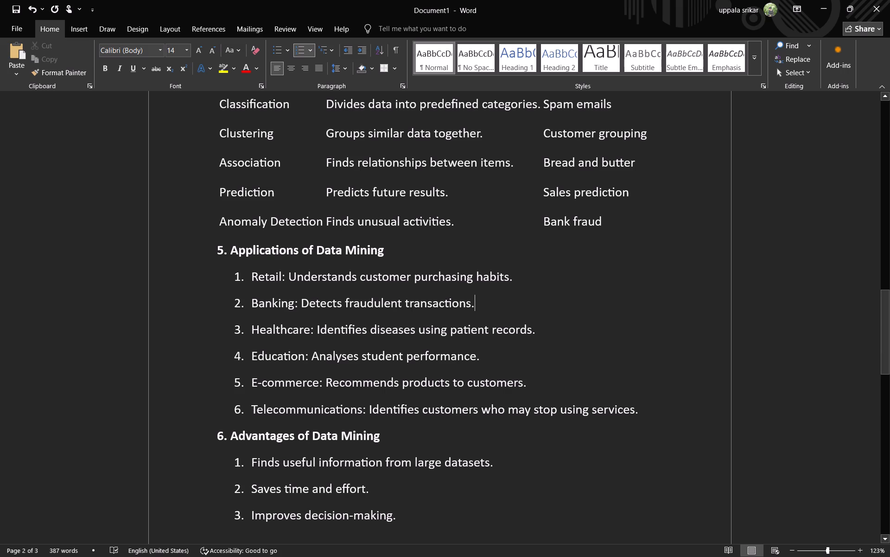
{"action": "left_click_drag", "start_coordinate": [643, 408], "coordinate": [257, 412]}
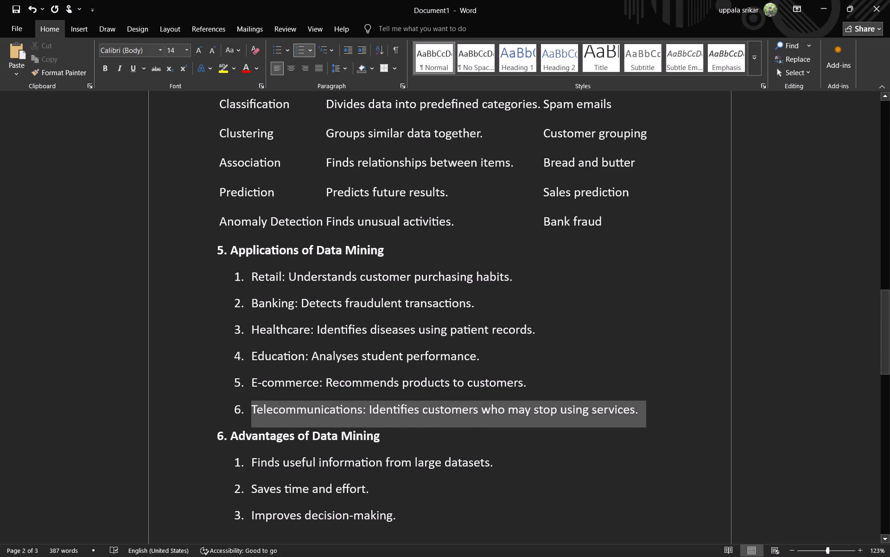
{"action": "left_click_drag", "start_coordinate": [257, 412], "coordinate": [234, 408]}
{"action": "key", "text": "BackSpace"}
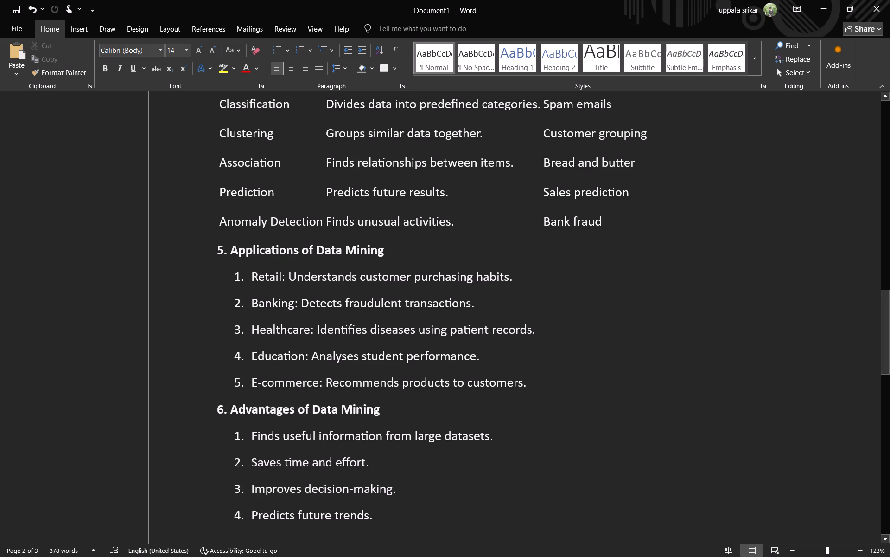
Examine the E-commerce, Education and Banking entries of the Applications of Data Mining list, highlighting each in turn.
{"action": "left_click_drag", "start_coordinate": [539, 383], "coordinate": [238, 379]}
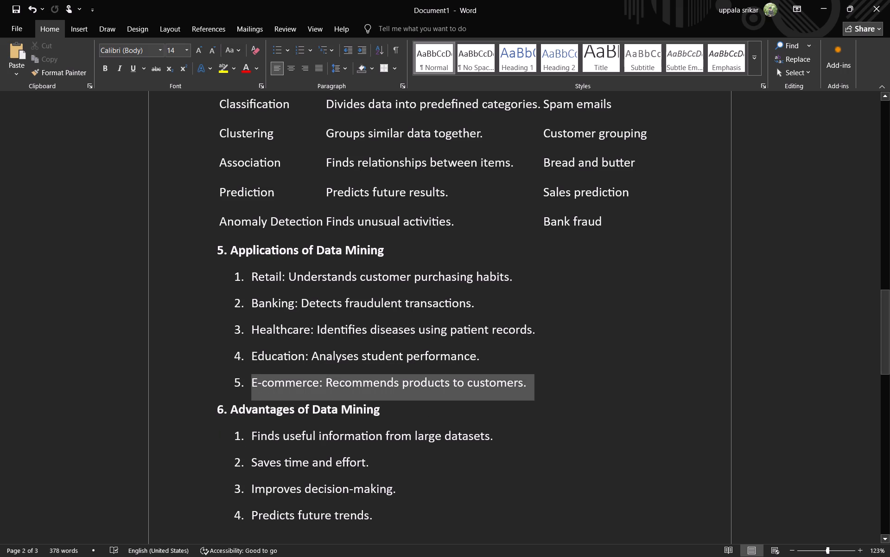
{"action": "left_click_drag", "start_coordinate": [238, 379], "coordinate": [245, 387]}
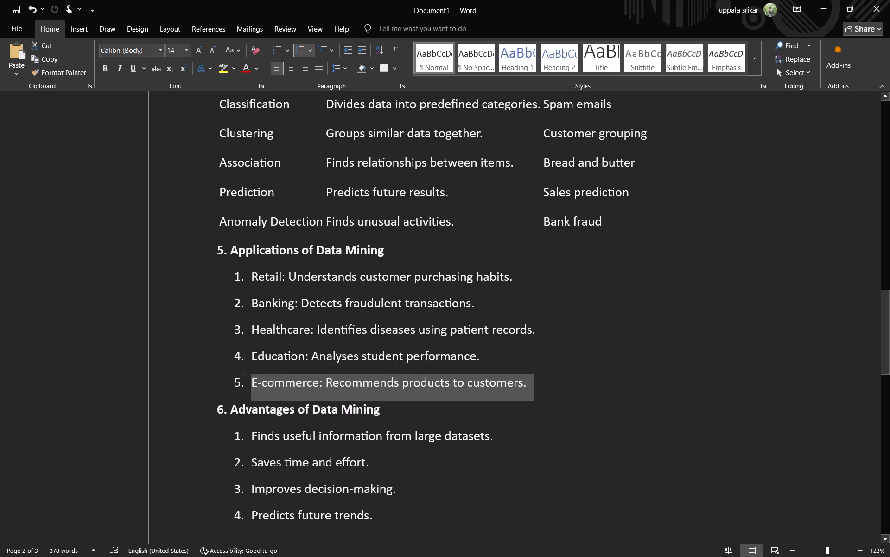
{"action": "left_click_drag", "start_coordinate": [530, 356], "coordinate": [516, 354]}
{"action": "left_click_drag", "start_coordinate": [516, 354], "coordinate": [308, 345]}
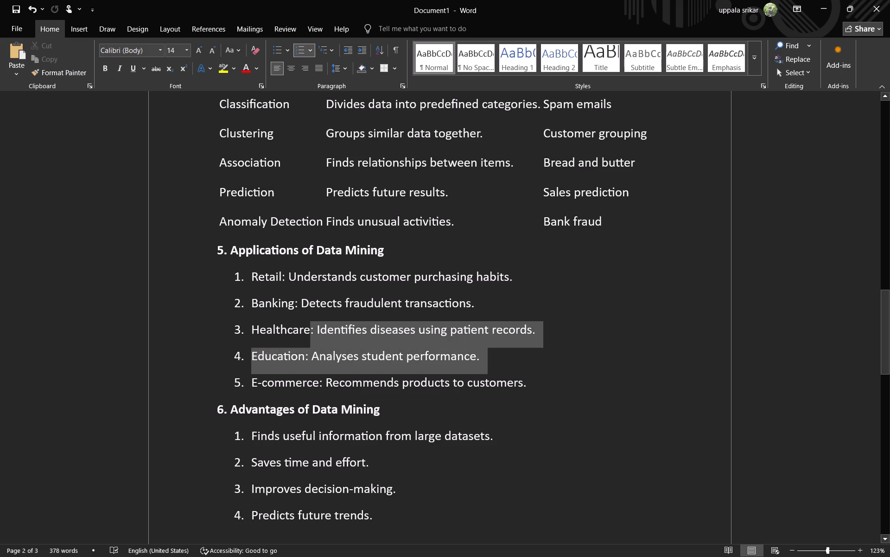
{"action": "left_click_drag", "start_coordinate": [308, 345], "coordinate": [245, 361]}
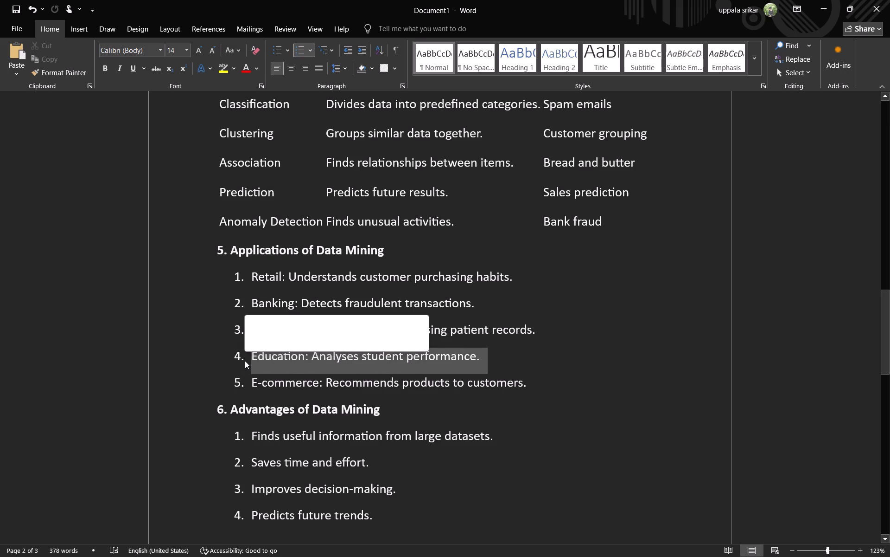
{"action": "left_click", "coordinate": [546, 361]}
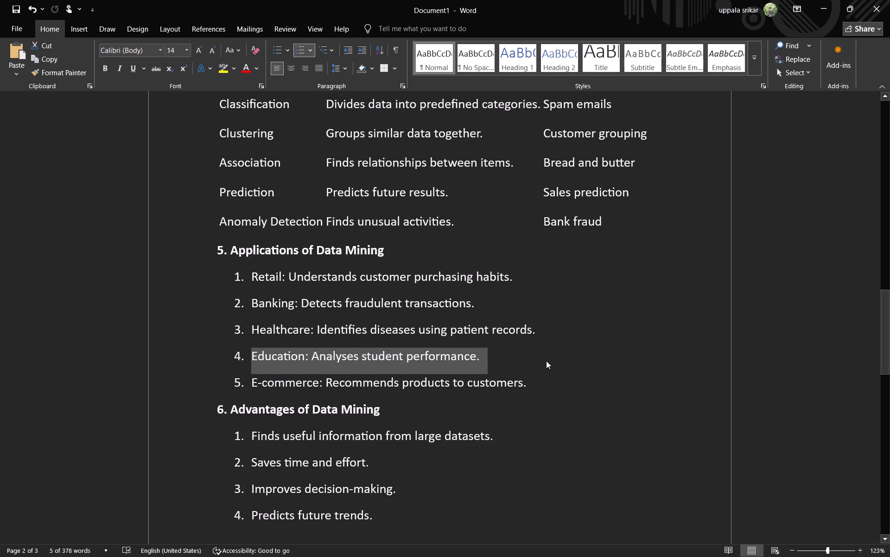
{"action": "left_click_drag", "start_coordinate": [484, 304], "coordinate": [316, 309]}
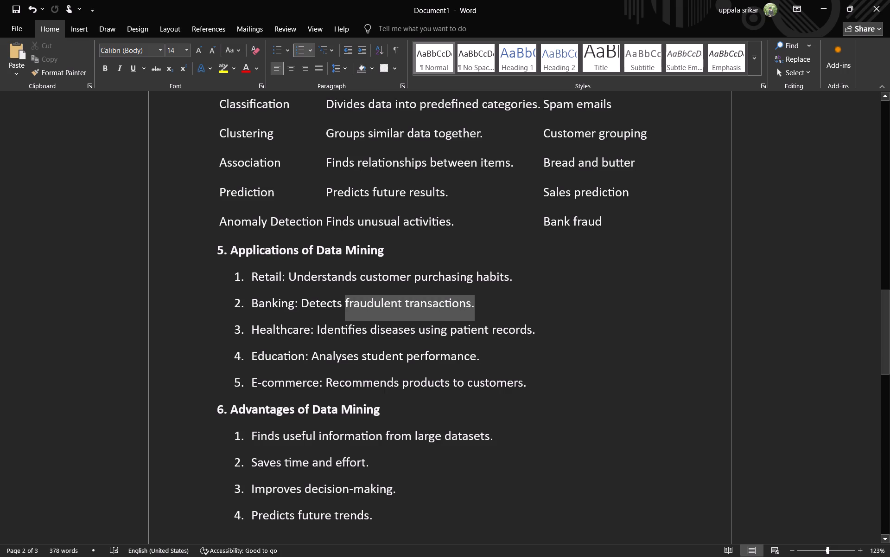
{"action": "left_click_drag", "start_coordinate": [316, 309], "coordinate": [295, 306]}
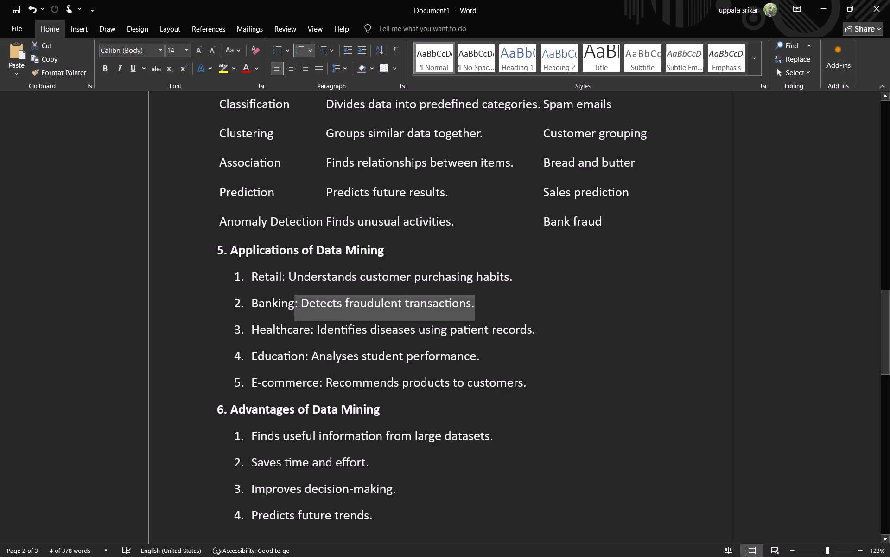
{"action": "left_click", "coordinate": [552, 329]}
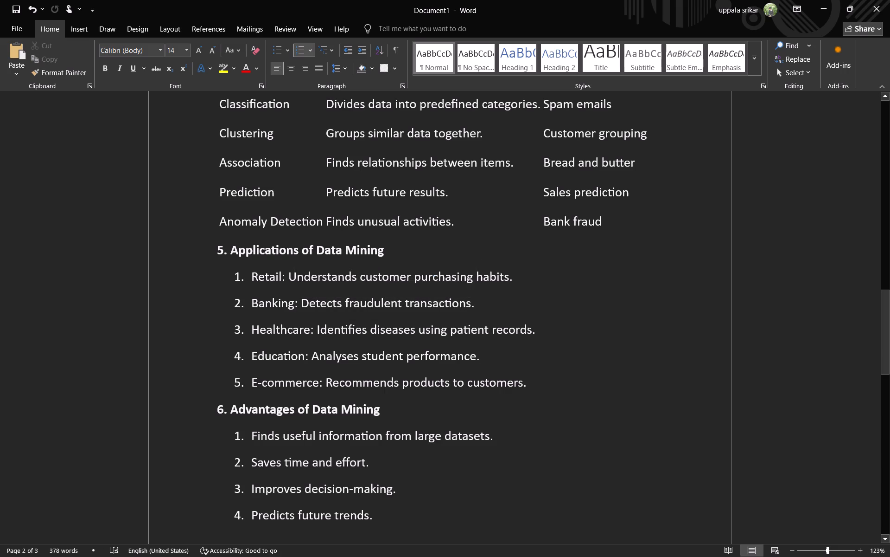
Delete item 1, "Retail: Understands customer purchasing habits.", from the Applications of Data Mining list.
{"action": "left_click_drag", "start_coordinate": [516, 278], "coordinate": [268, 263]}
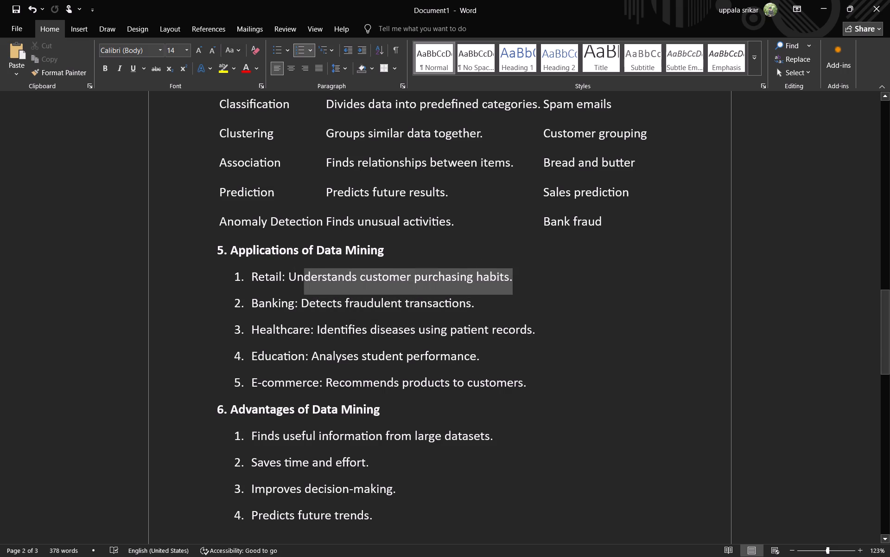
{"action": "left_click_drag", "start_coordinate": [268, 263], "coordinate": [240, 280]}
{"action": "key", "text": "BackSpace"}
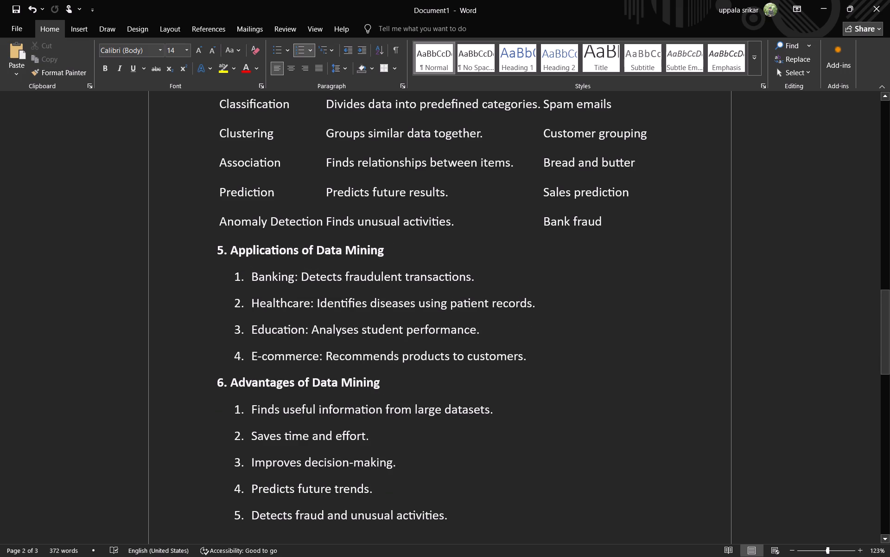
Delete item 7, "Helps business growth.", from the Advantages of Data Mining list.
{"action": "scroll", "coordinate": [489, 444], "scroll_direction": "down", "scroll_amount": 2}
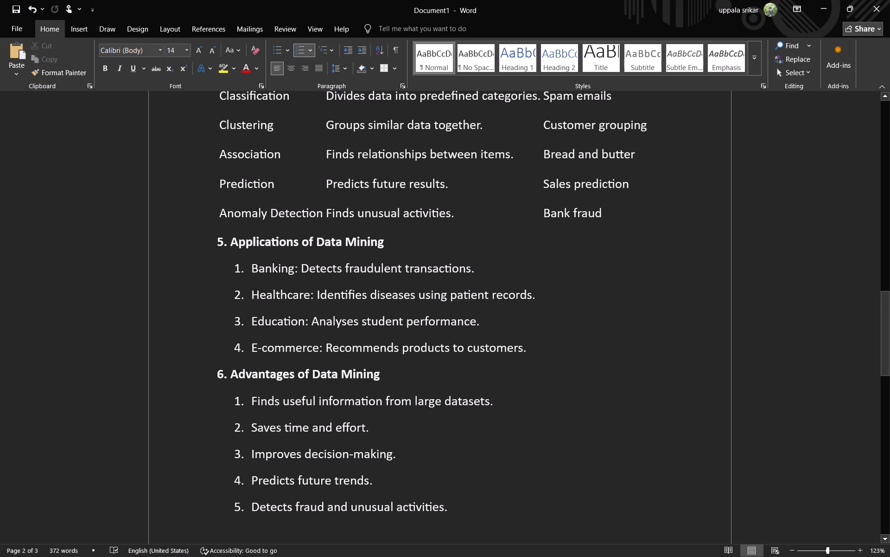
{"action": "scroll", "coordinate": [489, 444], "scroll_direction": "down", "scroll_amount": 1}
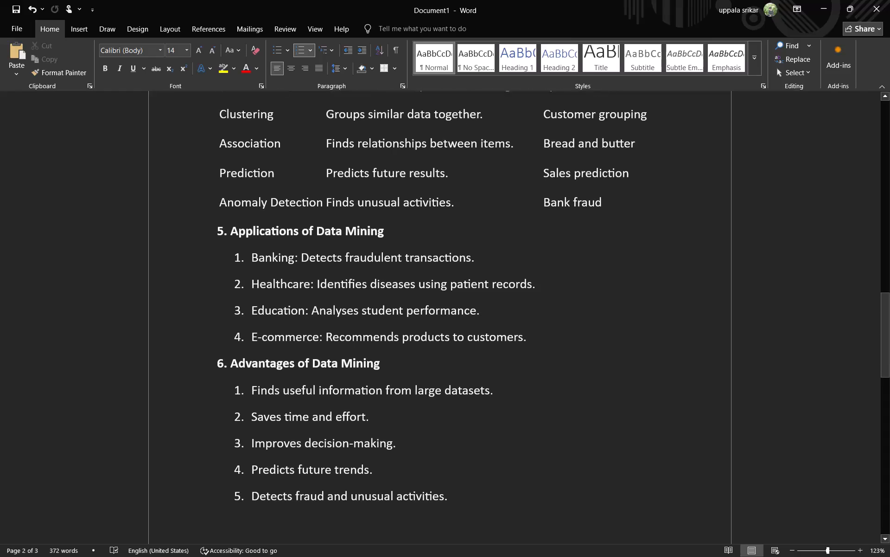
{"action": "scroll", "coordinate": [489, 444], "scroll_direction": "down", "scroll_amount": 1}
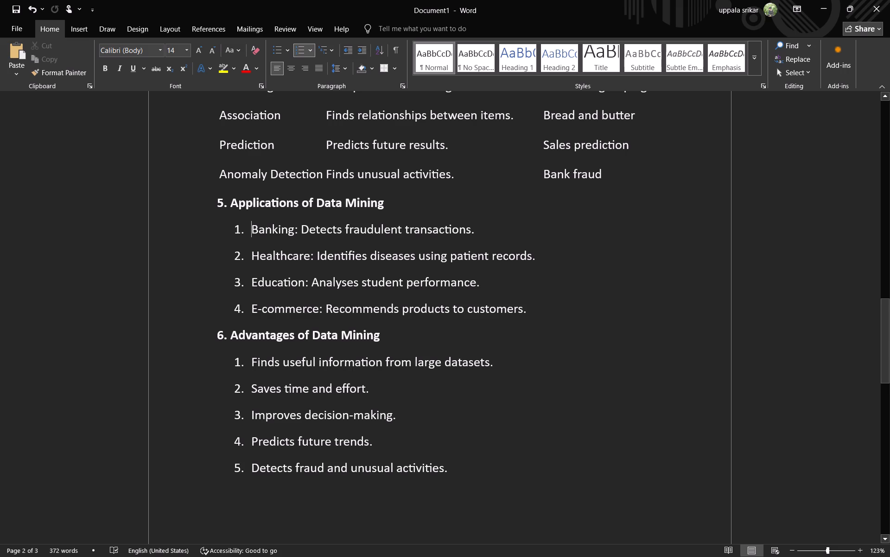
{"action": "scroll", "coordinate": [375, 441], "scroll_direction": "down", "scroll_amount": 2}
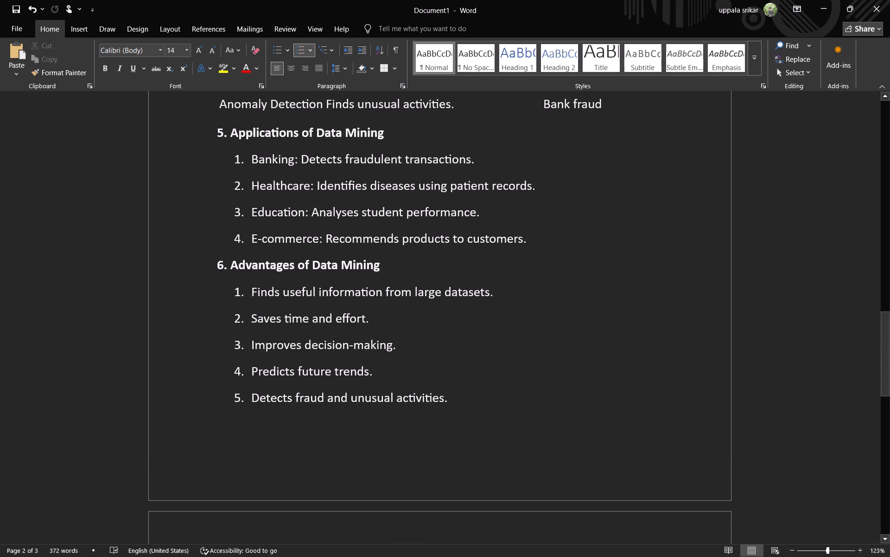
{"action": "scroll", "coordinate": [375, 441], "scroll_direction": "down", "scroll_amount": 1}
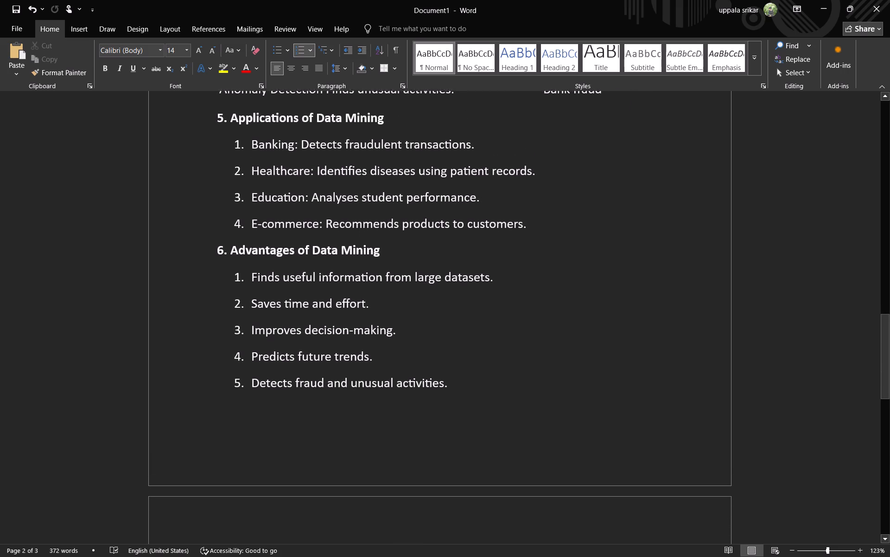
{"action": "scroll", "coordinate": [375, 441], "scroll_direction": "down", "scroll_amount": 3}
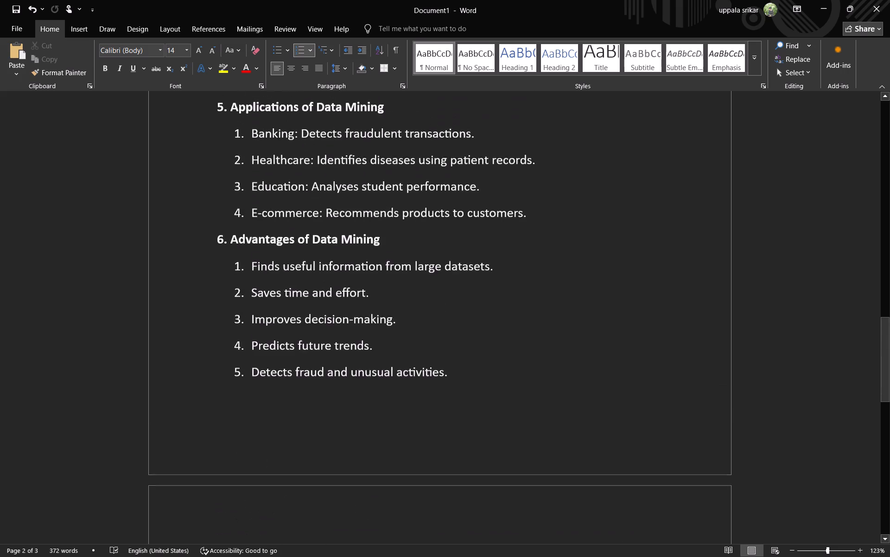
{"action": "scroll", "coordinate": [375, 441], "scroll_direction": "down", "scroll_amount": 2}
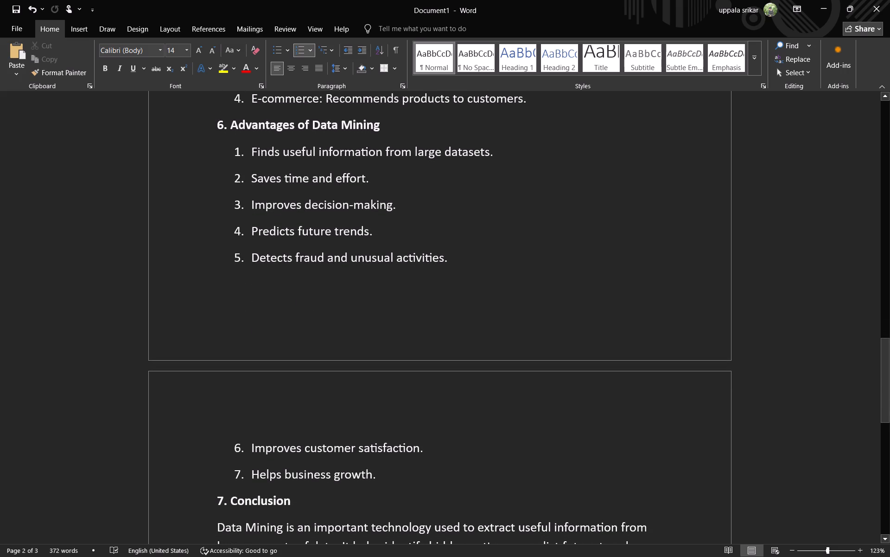
{"action": "left_click_drag", "start_coordinate": [389, 471], "coordinate": [242, 467]}
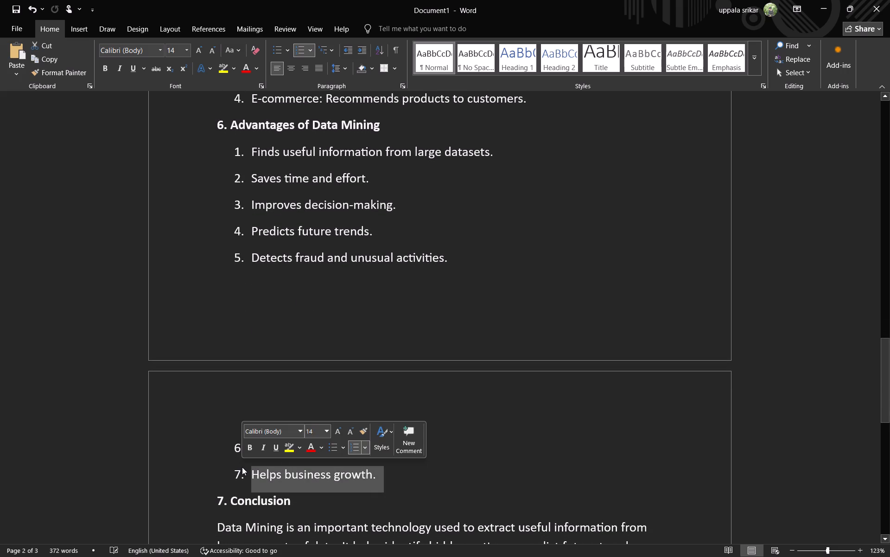
{"action": "key", "text": "BackSpace"}
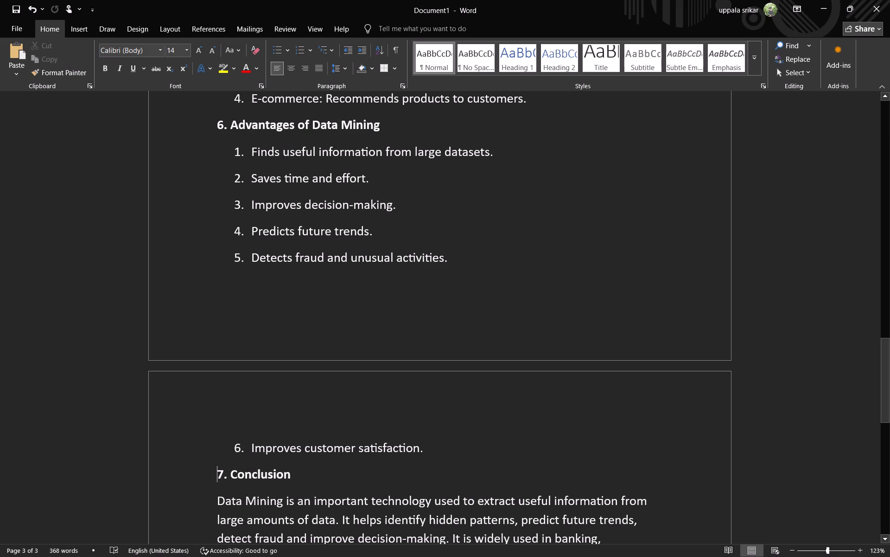
Delete item 3, "Improves decision-making.", from the Advantages of Data Mining list.
{"action": "scroll", "coordinate": [366, 353], "scroll_direction": "up", "scroll_amount": 2}
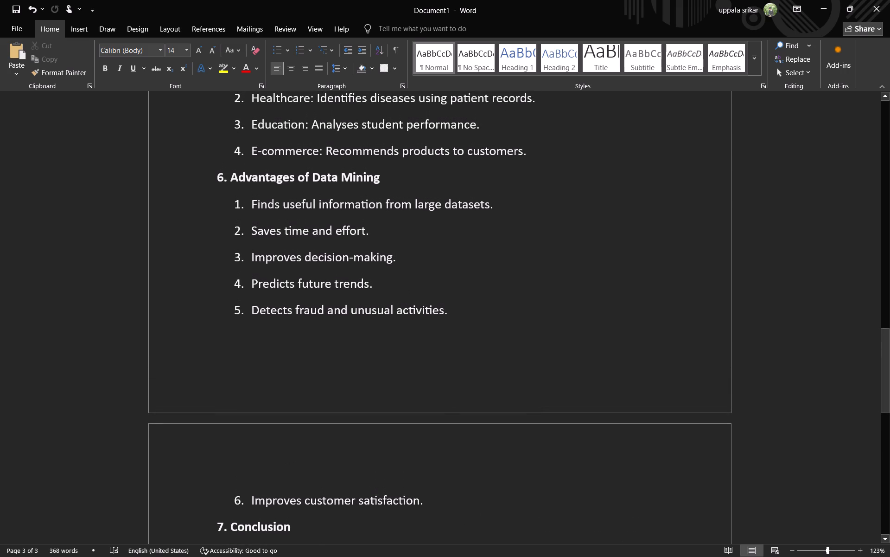
{"action": "scroll", "coordinate": [366, 353], "scroll_direction": "up", "scroll_amount": 1}
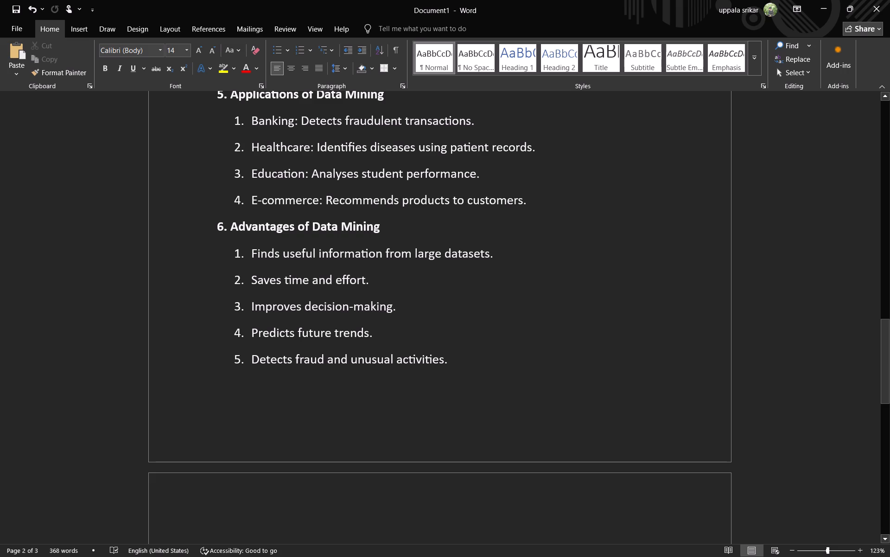
{"action": "left_click_drag", "start_coordinate": [414, 313], "coordinate": [407, 314]}
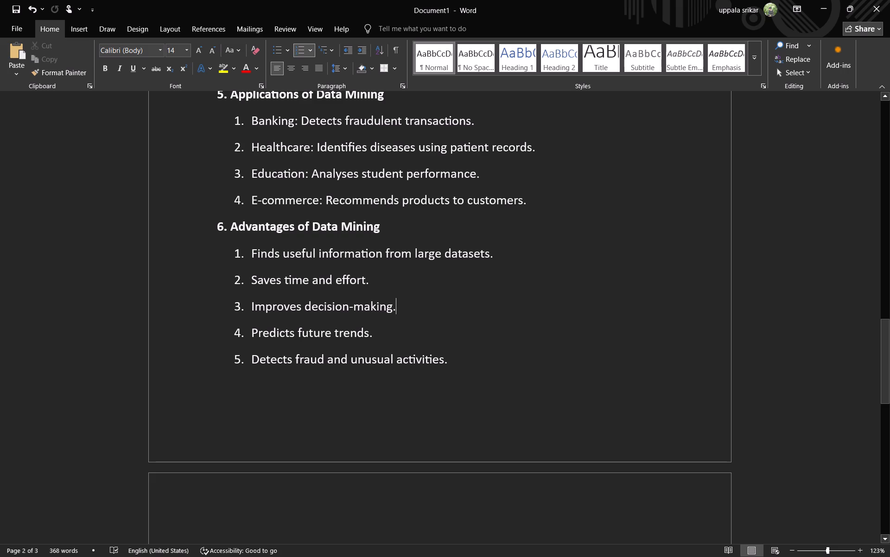
{"action": "left_click_drag", "start_coordinate": [407, 314], "coordinate": [265, 317]}
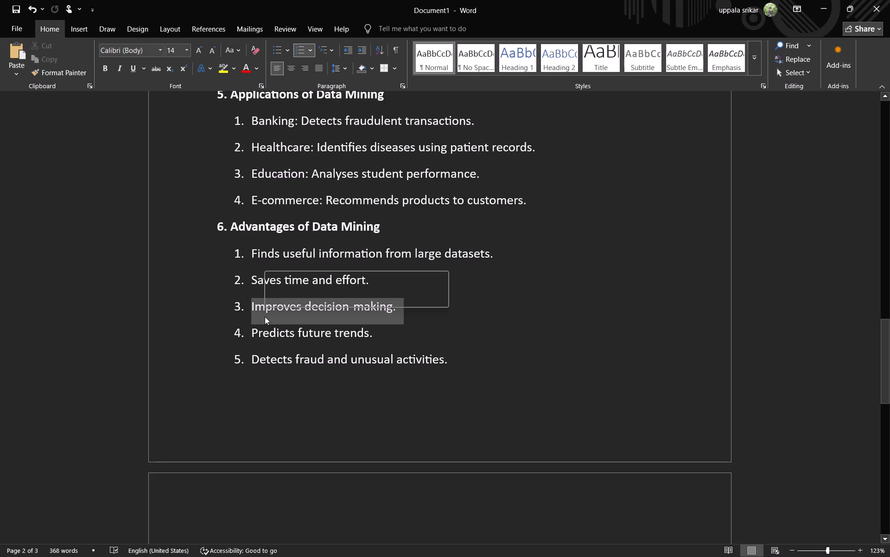
{"action": "key", "text": "BackSpace"}
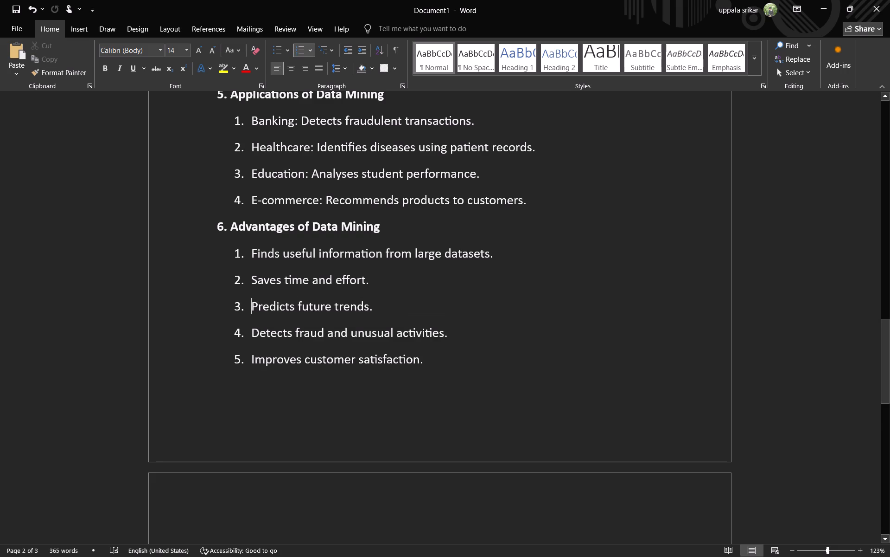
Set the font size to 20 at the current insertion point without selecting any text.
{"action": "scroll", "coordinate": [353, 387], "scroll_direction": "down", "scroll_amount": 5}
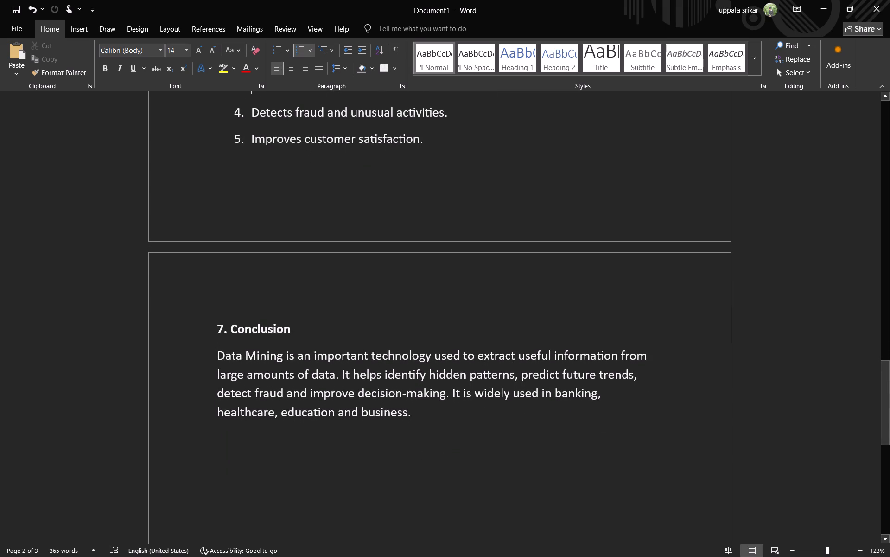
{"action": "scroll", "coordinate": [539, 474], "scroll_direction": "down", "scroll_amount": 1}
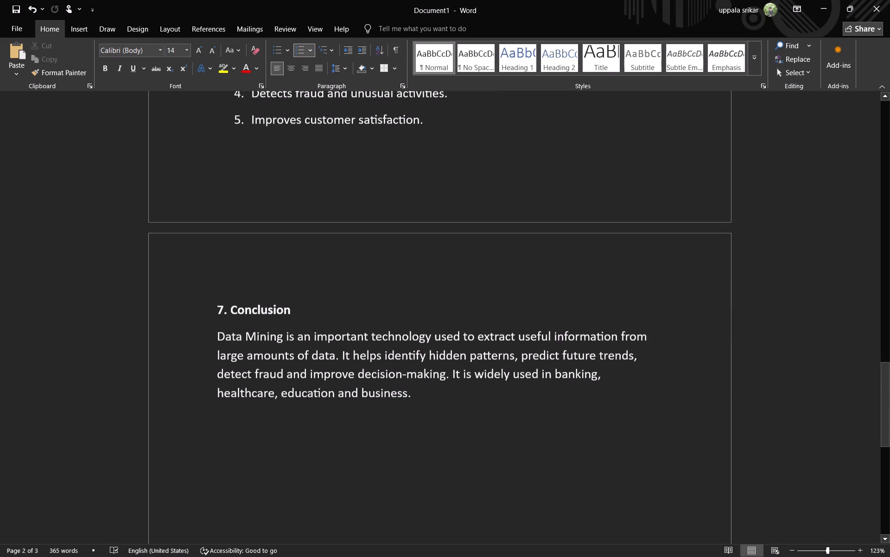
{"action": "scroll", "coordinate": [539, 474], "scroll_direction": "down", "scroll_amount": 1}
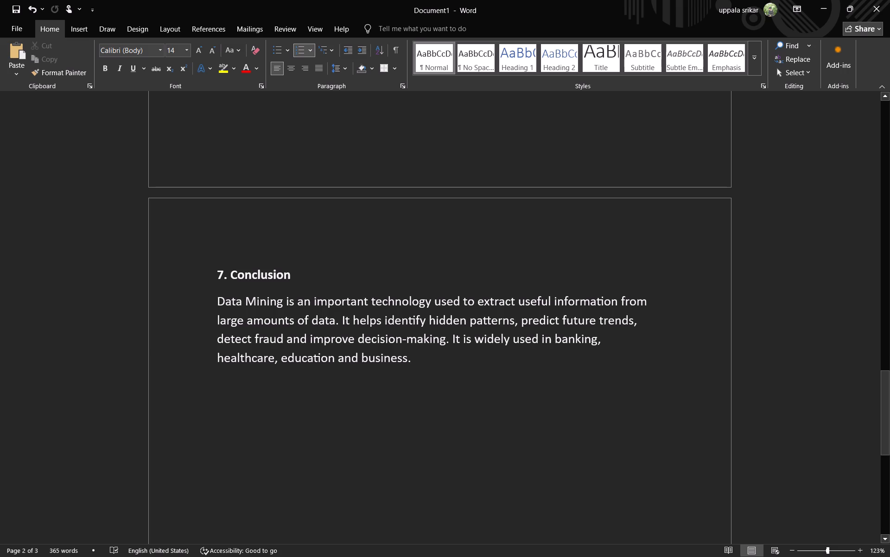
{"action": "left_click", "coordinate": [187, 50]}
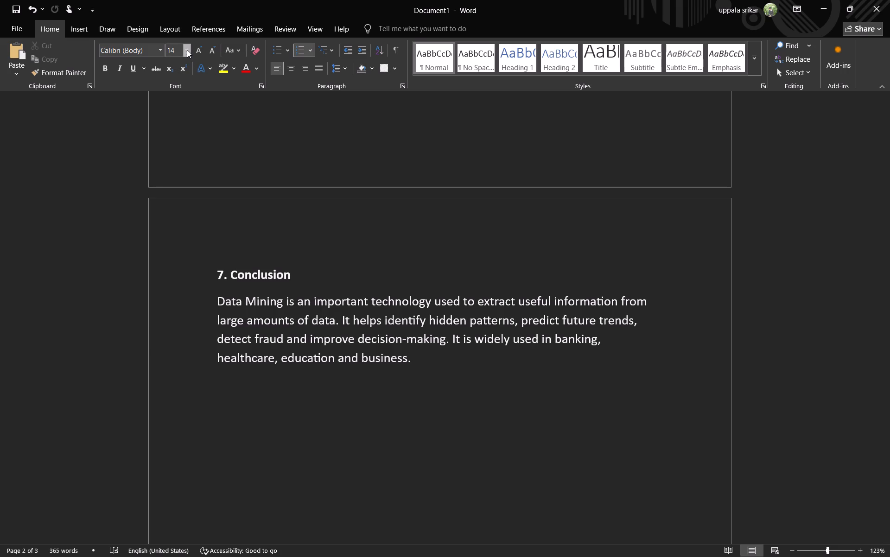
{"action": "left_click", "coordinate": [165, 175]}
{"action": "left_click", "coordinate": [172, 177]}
Look over the trimmed Question 1 answer from its heading through to the Conclusion.
{"action": "scroll", "coordinate": [343, 348], "scroll_direction": "down", "scroll_amount": 1, "text": "ctrl"}
{"action": "scroll", "coordinate": [343, 348], "scroll_direction": "up", "scroll_amount": 3}
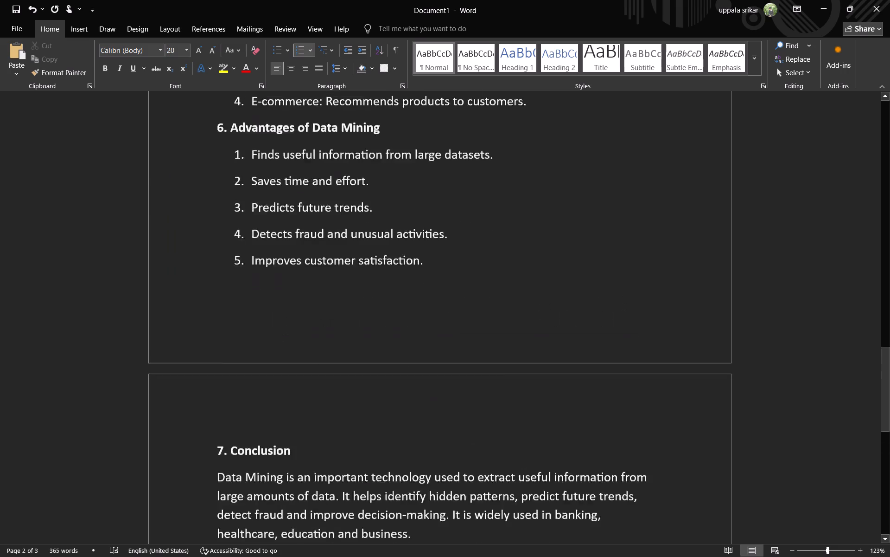
{"action": "scroll", "coordinate": [343, 348], "scroll_direction": "up", "scroll_amount": 6}
{"action": "scroll", "coordinate": [343, 348], "scroll_direction": "down", "scroll_amount": 2}
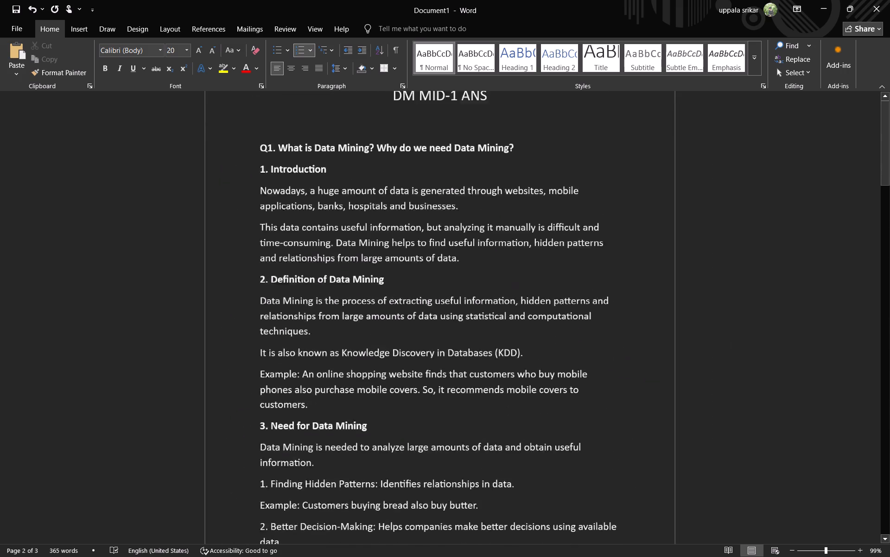
{"action": "scroll", "coordinate": [343, 348], "scroll_direction": "down", "scroll_amount": 3}
{"action": "scroll", "coordinate": [350, 460], "scroll_direction": "down", "scroll_amount": 7}
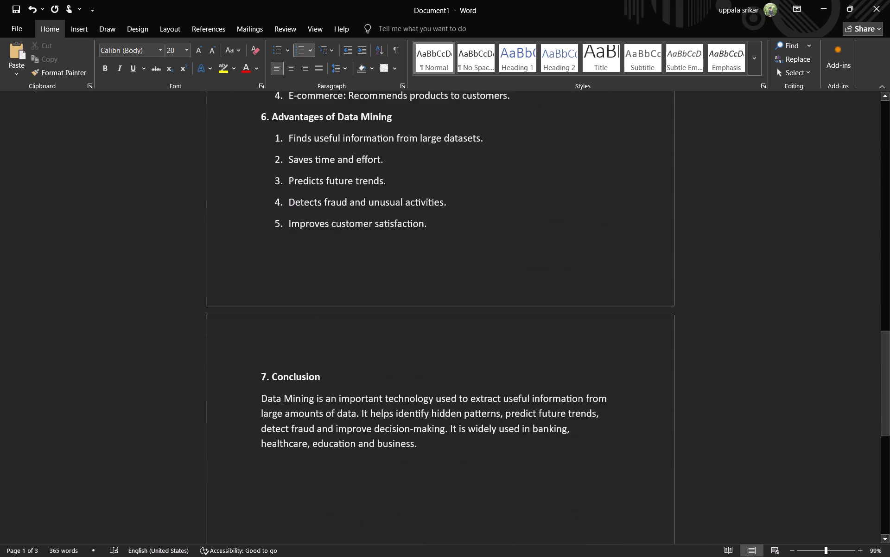
{"action": "scroll", "coordinate": [350, 460], "scroll_direction": "down", "scroll_amount": 1}
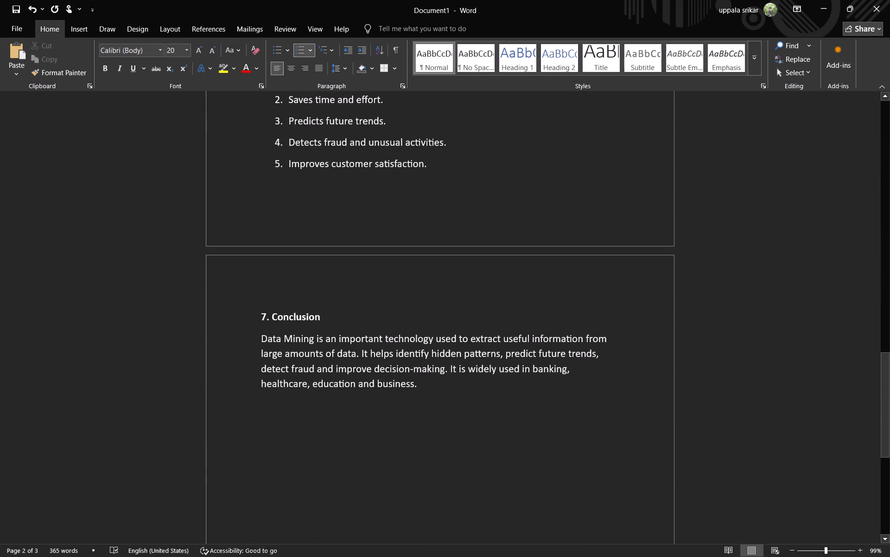
Turn on bold for new text on the blank line below the Conclusion paragraph.
{"action": "left_click", "coordinate": [292, 443]}
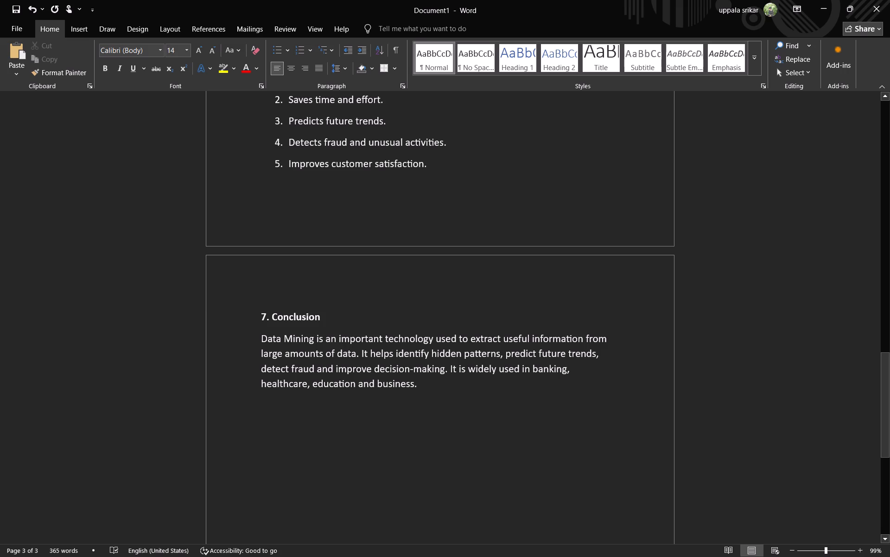
{"action": "key", "text": "w"}
{"action": "key", "text": "BackSpace"}
{"action": "left_click", "coordinate": [108, 64]}
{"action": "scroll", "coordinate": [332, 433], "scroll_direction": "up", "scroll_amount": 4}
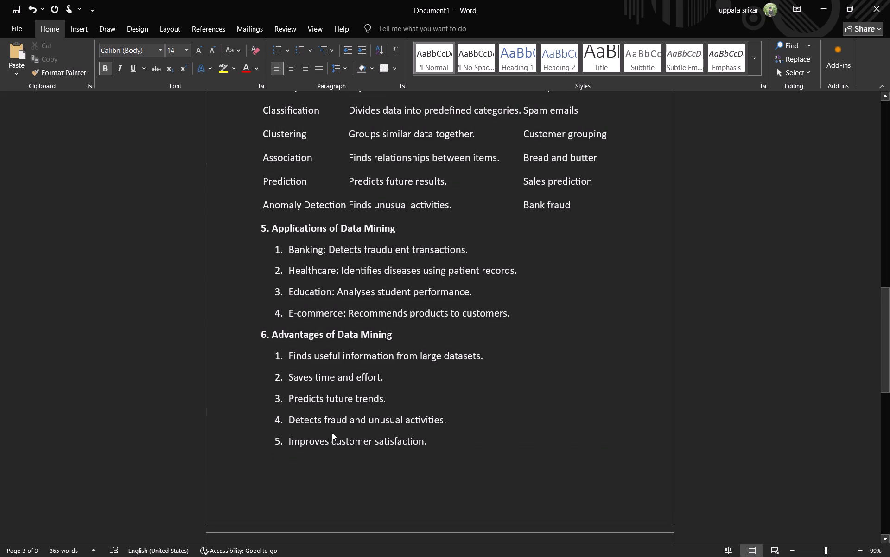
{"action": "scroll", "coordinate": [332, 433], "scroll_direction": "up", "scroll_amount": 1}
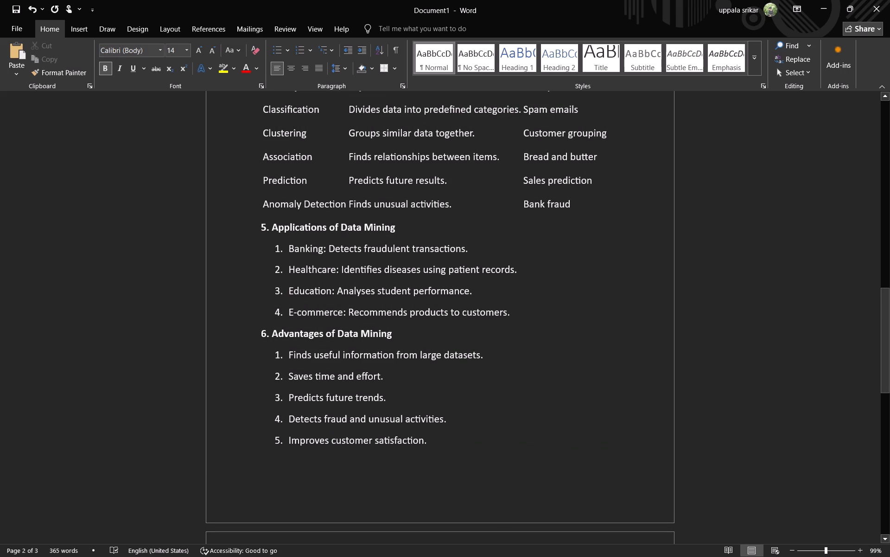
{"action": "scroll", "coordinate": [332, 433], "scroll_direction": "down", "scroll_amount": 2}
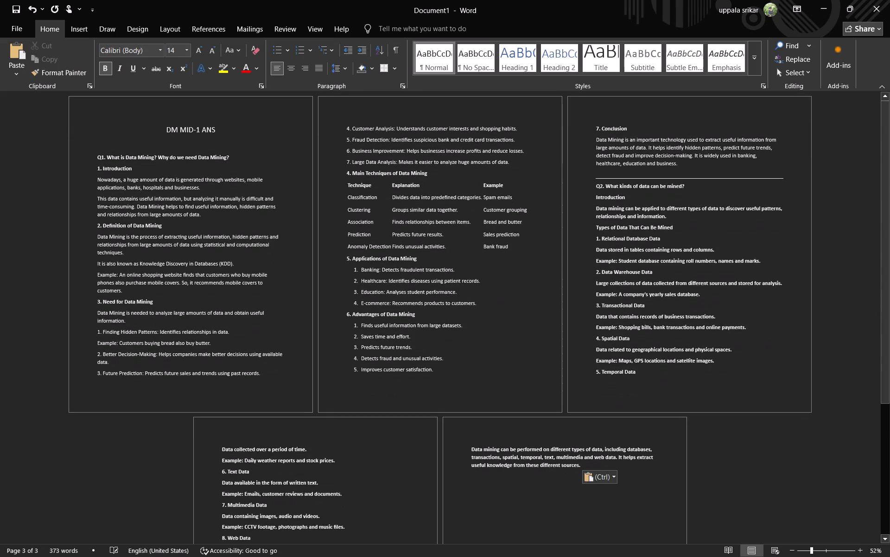
Undo the bold paste, turn off bold below the Q2 heading, and paste the Question 2 answer again.
{"action": "left_click", "coordinate": [32, 5]}
{"action": "left_click", "coordinate": [105, 69]}
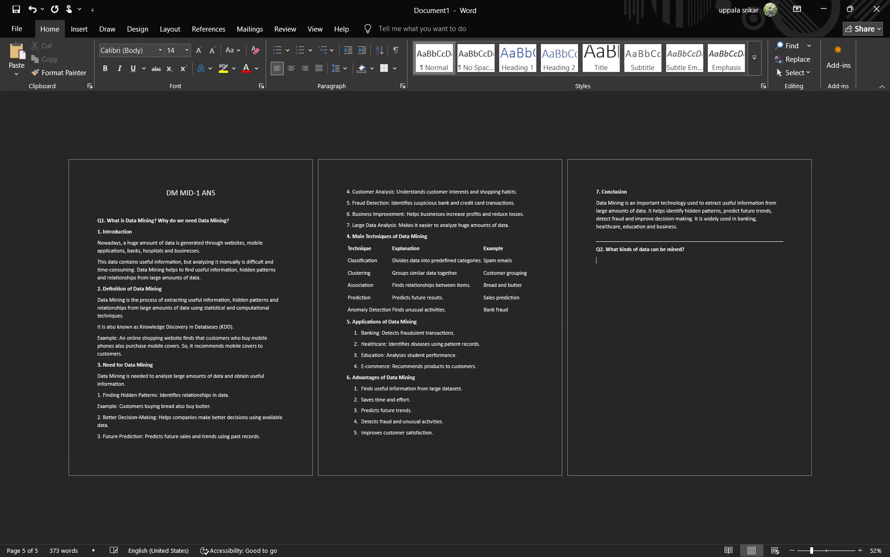
{"action": "key", "text": "ctrl+v"}
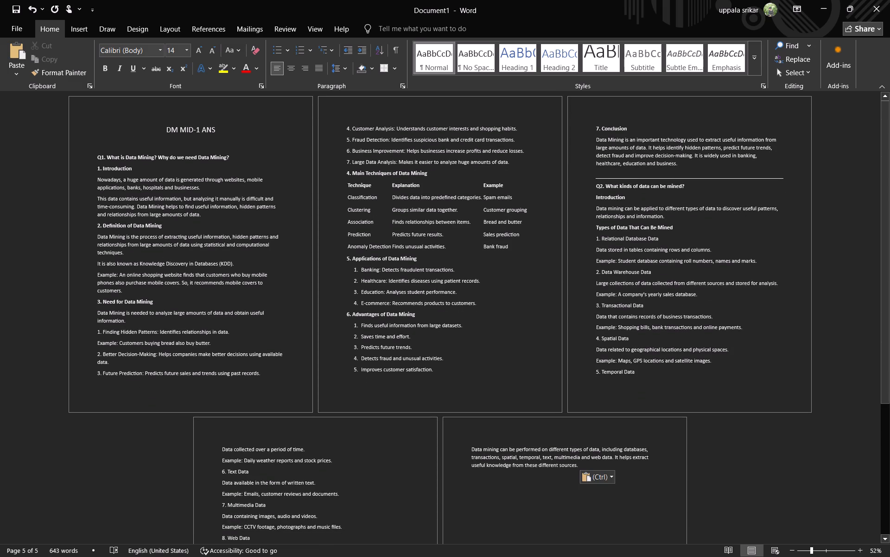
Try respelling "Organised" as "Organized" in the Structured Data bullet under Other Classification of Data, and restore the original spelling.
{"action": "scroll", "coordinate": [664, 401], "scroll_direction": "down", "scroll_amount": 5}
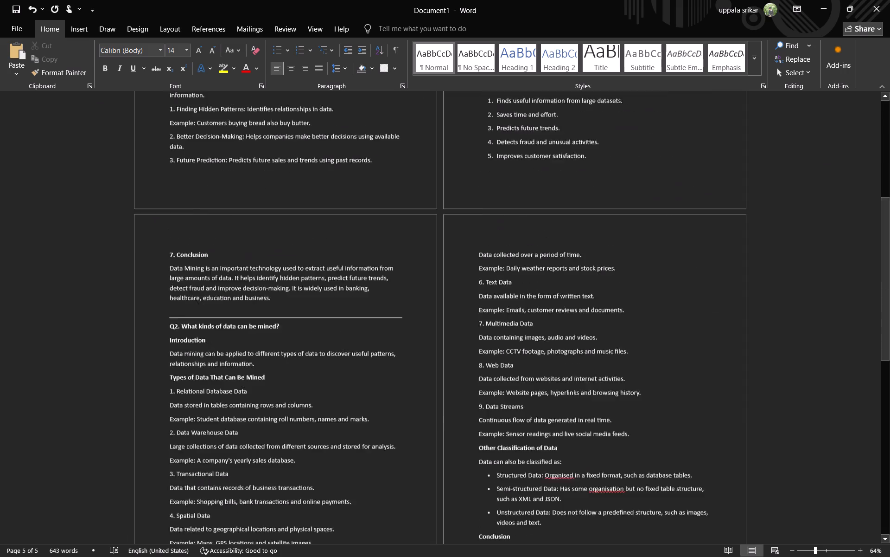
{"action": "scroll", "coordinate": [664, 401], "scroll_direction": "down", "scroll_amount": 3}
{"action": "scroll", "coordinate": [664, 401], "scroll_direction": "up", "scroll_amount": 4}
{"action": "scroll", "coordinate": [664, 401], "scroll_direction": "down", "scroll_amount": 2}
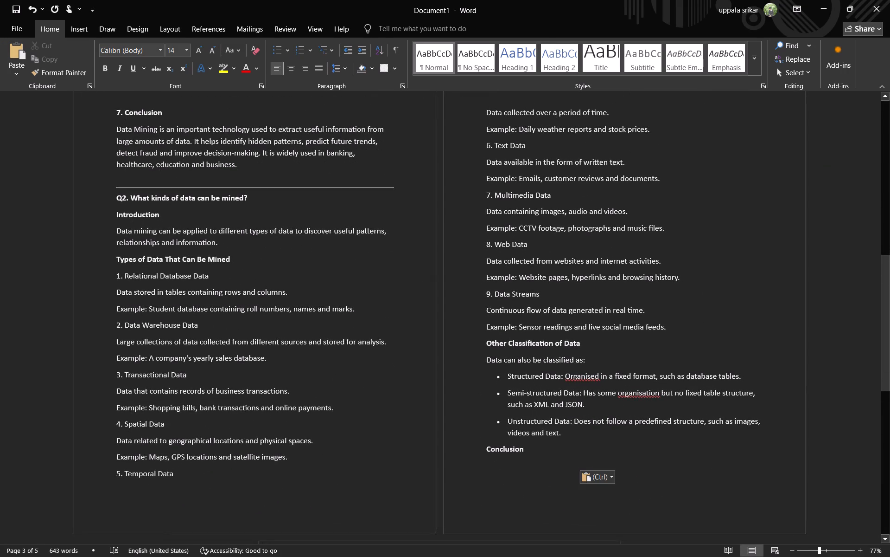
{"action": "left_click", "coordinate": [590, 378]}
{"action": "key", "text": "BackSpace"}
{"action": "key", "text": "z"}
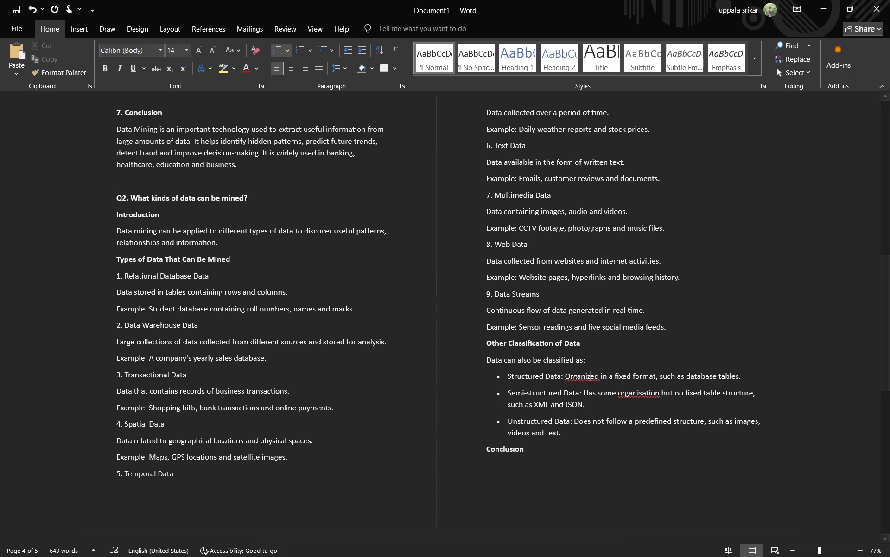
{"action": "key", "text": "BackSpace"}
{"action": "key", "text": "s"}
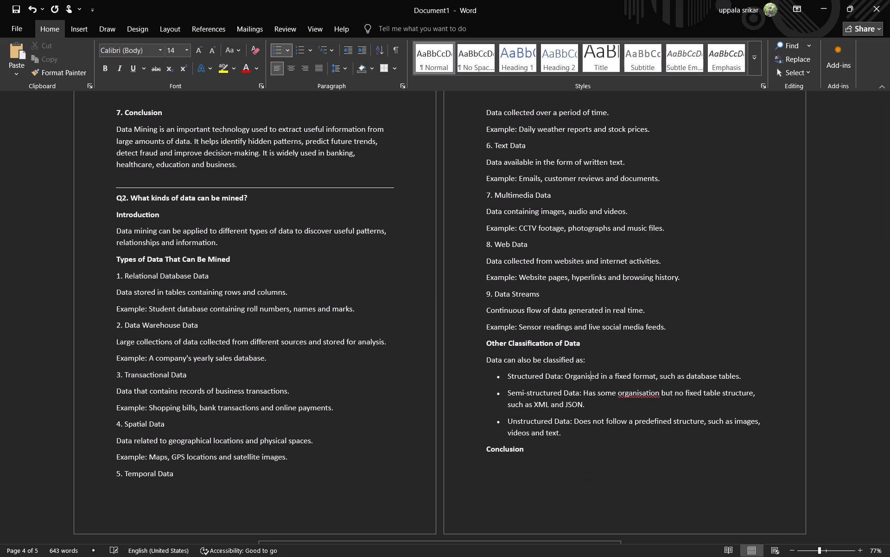
Change "organisation" to "organization" in the Semi-structured Data bullet and "Organised" to "Organized" in the Structured Data bullet.
{"action": "left_click", "coordinate": [643, 397]}
{"action": "key", "text": "BackSpace"}
{"action": "key", "text": "z"}
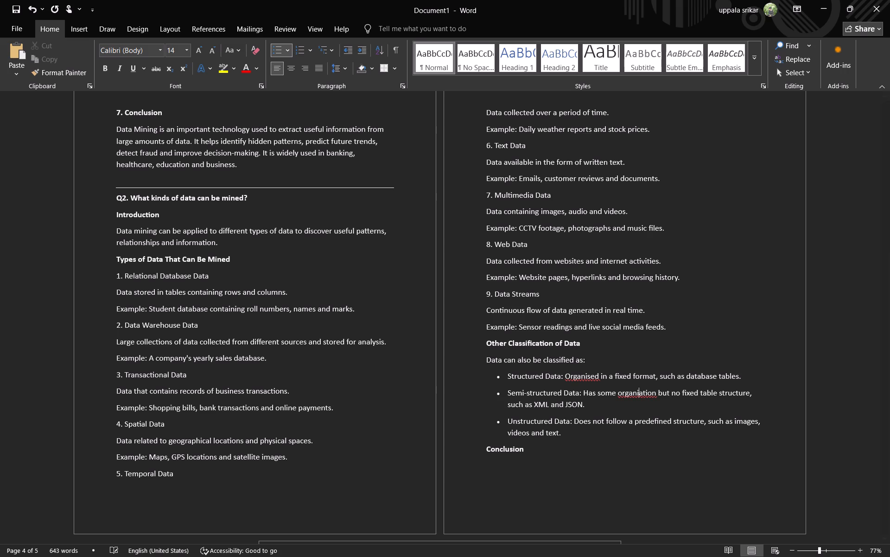
{"action": "left_click", "coordinate": [589, 380]}
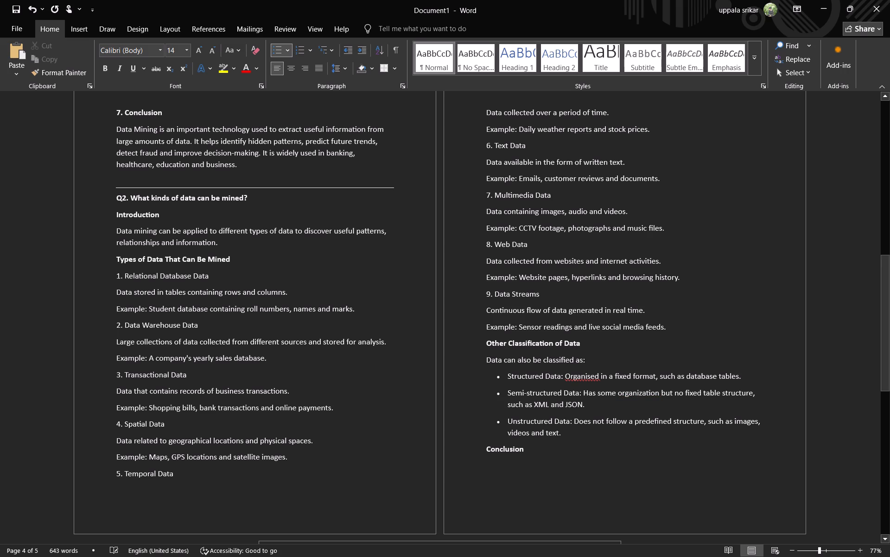
{"action": "key", "text": "Right"}
{"action": "key", "text": "z"}
{"action": "key", "text": "BackSpace"}
{"action": "key", "text": "BackSpace"}
{"action": "key", "text": "z"}
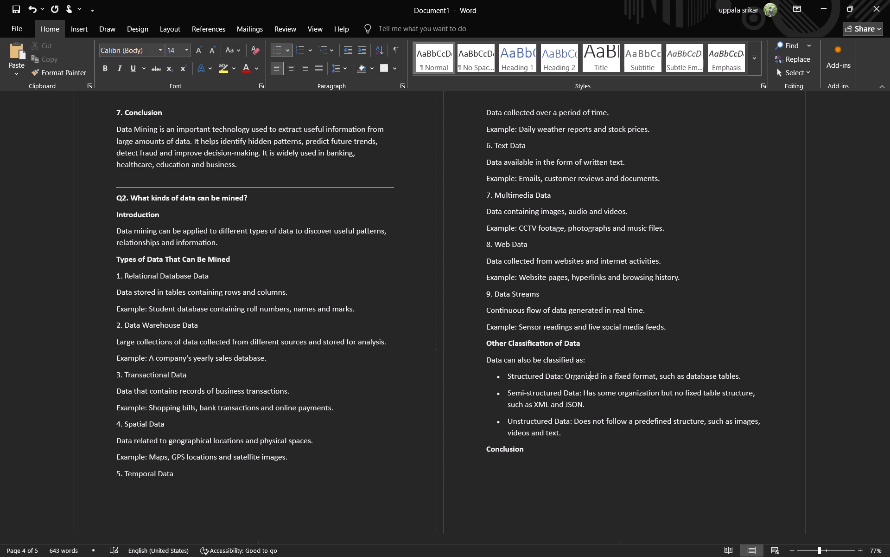
Select the example line about sensor readings and live social media feeds under 9. Data Streams.
{"action": "left_click", "coordinate": [712, 352]}
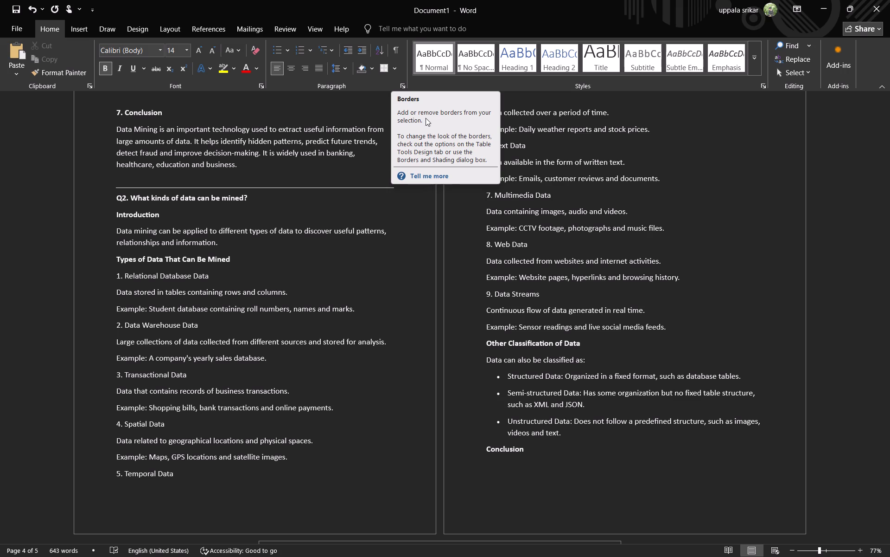
{"action": "left_click", "coordinate": [471, 321]}
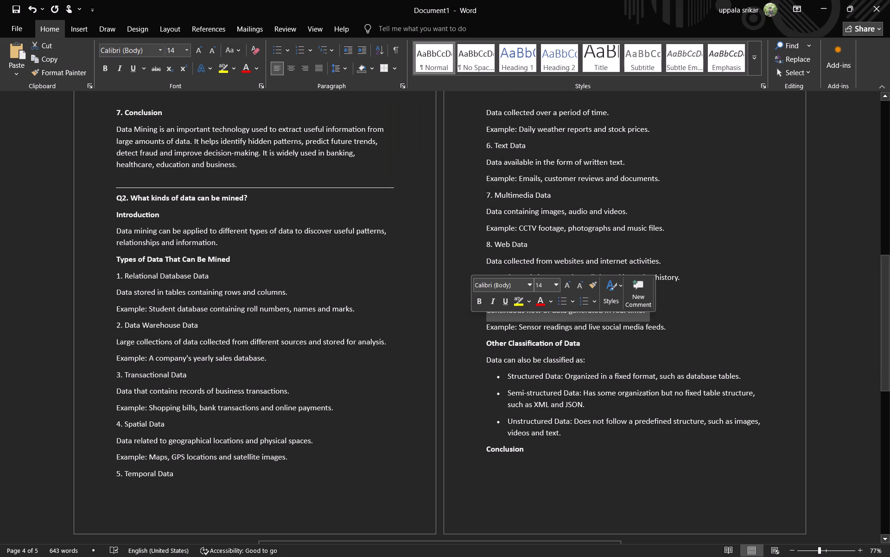
{"action": "left_click", "coordinate": [473, 336]}
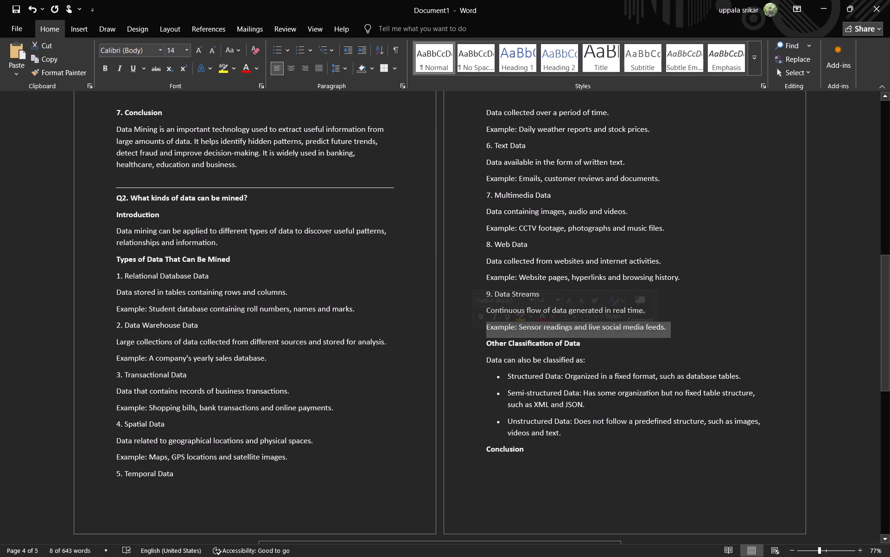
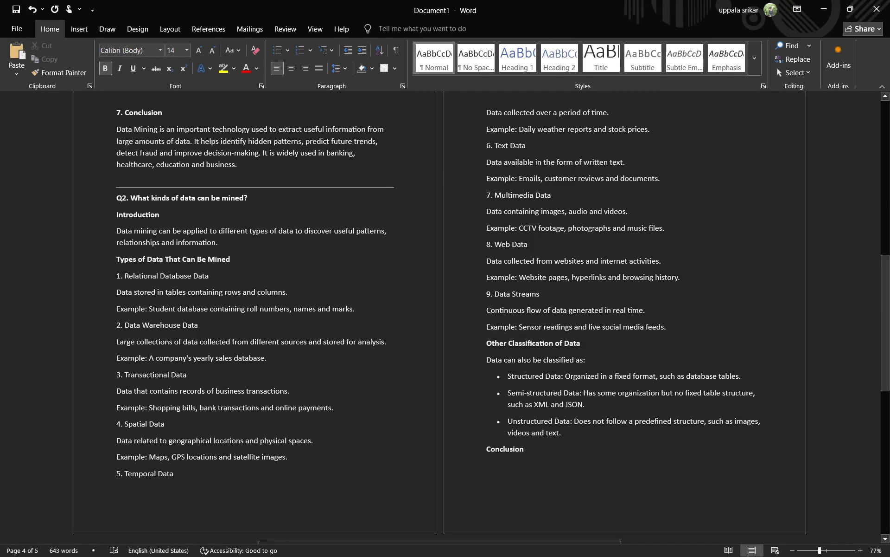
Delete the whole 9. Data Streams entry, including its heading, description and example, from the Question 2 answer.
{"action": "left_click_drag", "start_coordinate": [672, 327], "coordinate": [495, 305]}
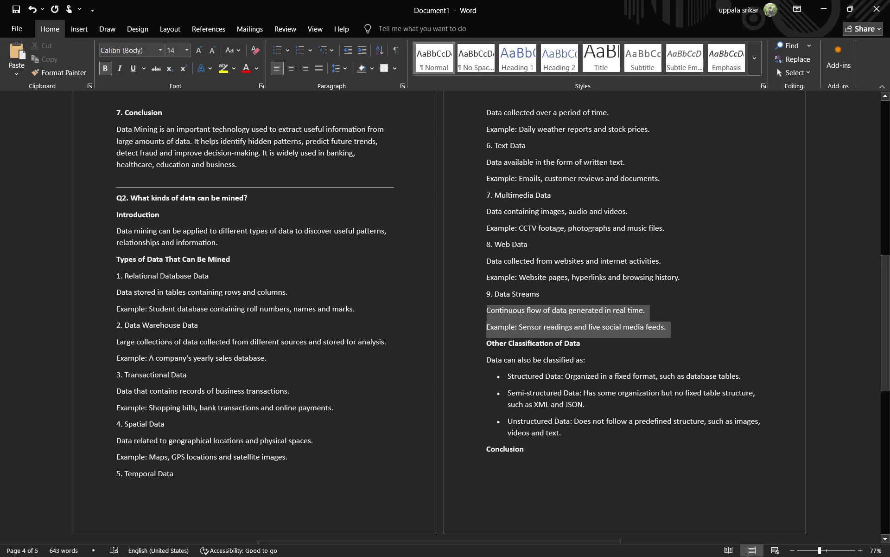
{"action": "left_click_drag", "start_coordinate": [495, 305], "coordinate": [480, 299]}
{"action": "key", "text": "BackSpace"}
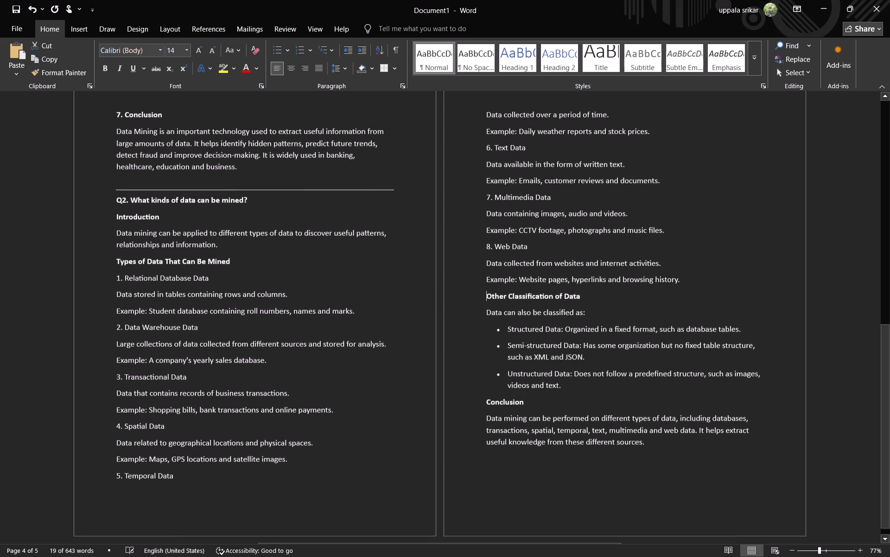
Add a bottom border to the Question 2 conclusion paragraph, and insert a blank line between the text and the border.
{"action": "scroll", "coordinate": [549, 422], "scroll_direction": "down", "scroll_amount": 2}
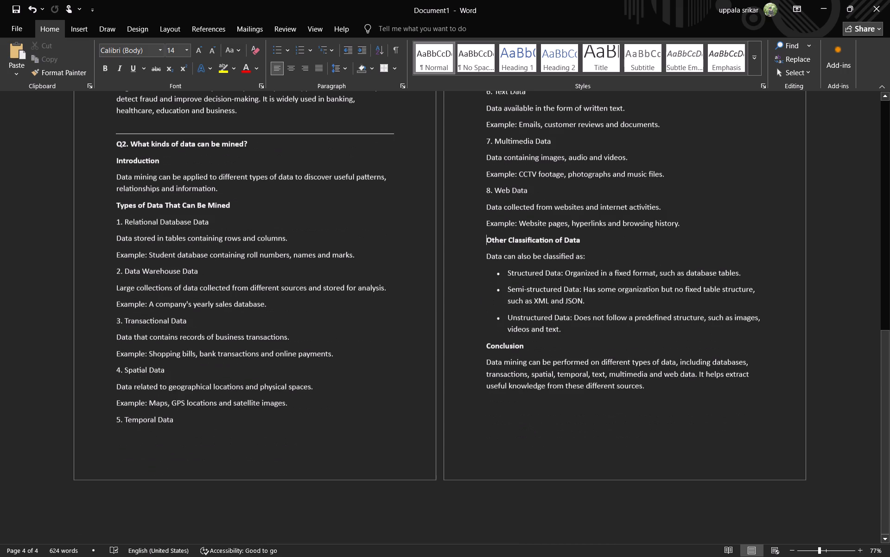
{"action": "scroll", "coordinate": [549, 422], "scroll_direction": "down", "scroll_amount": 1}
{"action": "left_click", "coordinate": [660, 448]}
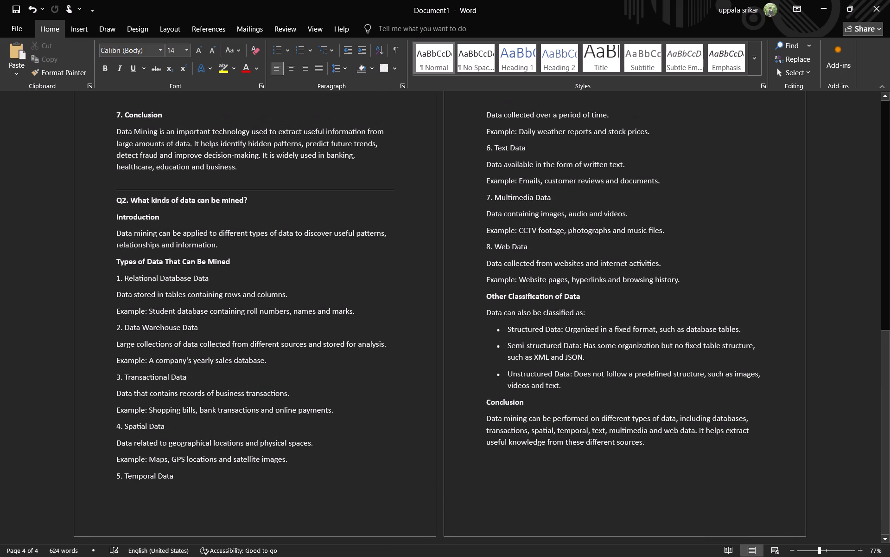
{"action": "left_click", "coordinate": [395, 67]}
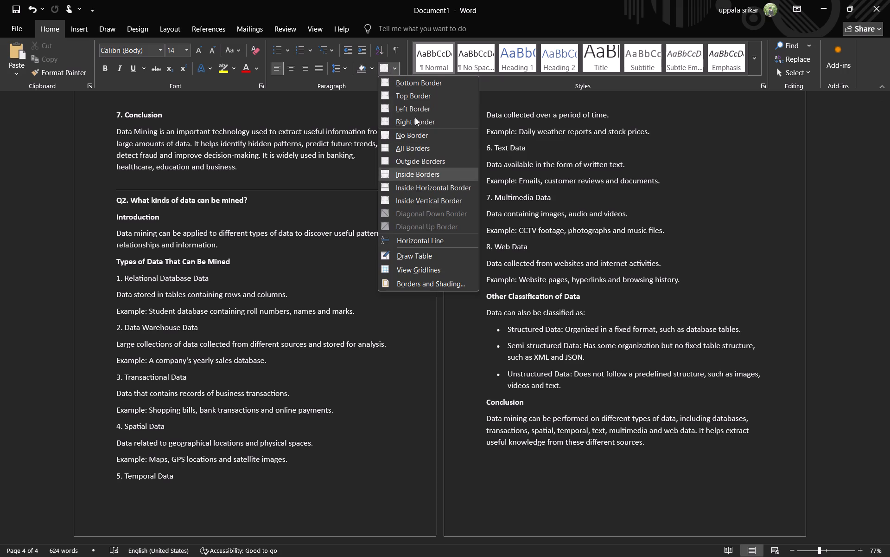
{"action": "left_click", "coordinate": [415, 84]}
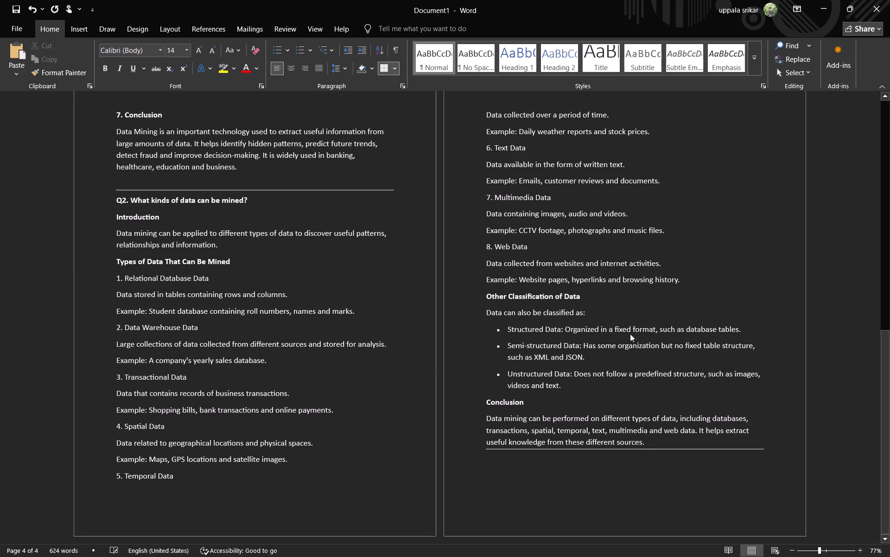
{"action": "key", "text": "Return"}
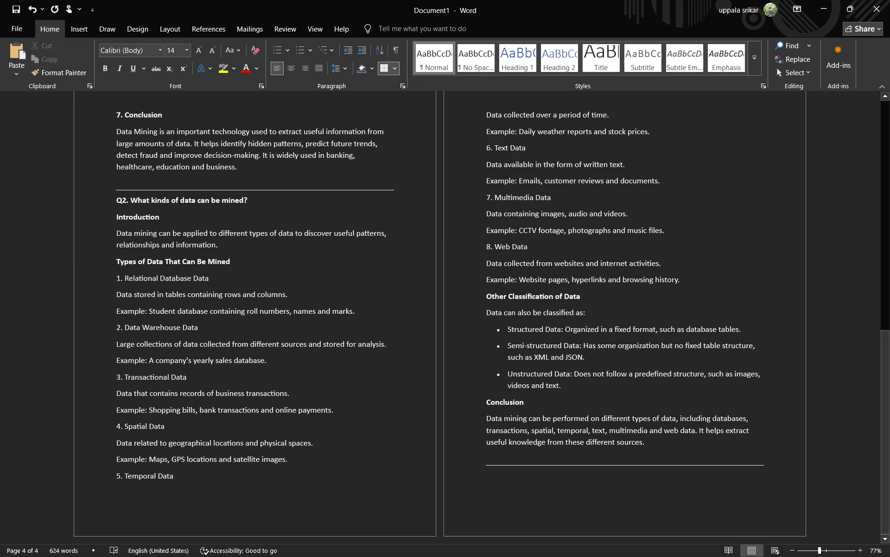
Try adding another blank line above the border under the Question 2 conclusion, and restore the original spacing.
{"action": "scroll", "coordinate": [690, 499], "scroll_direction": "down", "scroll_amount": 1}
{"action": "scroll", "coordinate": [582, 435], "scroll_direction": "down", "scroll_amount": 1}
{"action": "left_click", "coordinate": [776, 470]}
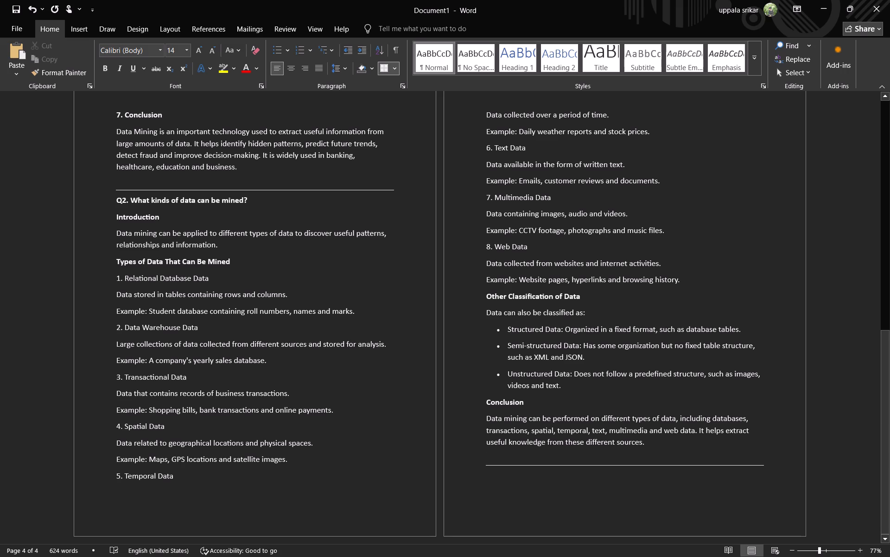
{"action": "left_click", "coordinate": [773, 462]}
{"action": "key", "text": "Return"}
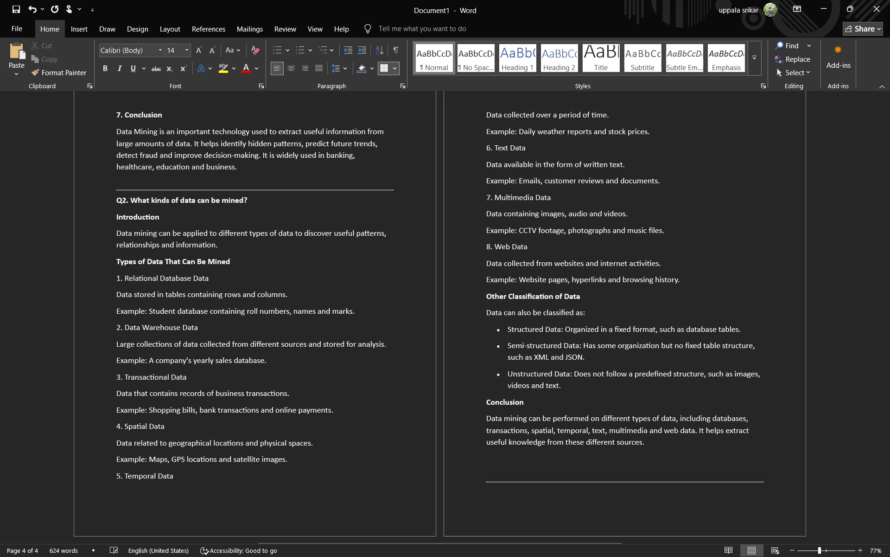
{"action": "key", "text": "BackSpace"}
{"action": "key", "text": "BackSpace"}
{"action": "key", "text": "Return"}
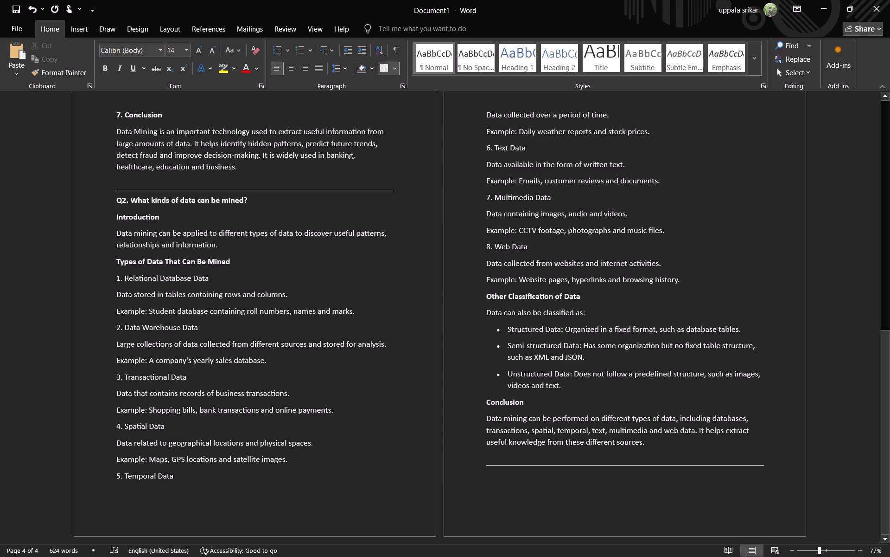
Start a borderless paragraph below the line closing Question 2, and continue onto a new page.
{"action": "left_click", "coordinate": [778, 482]}
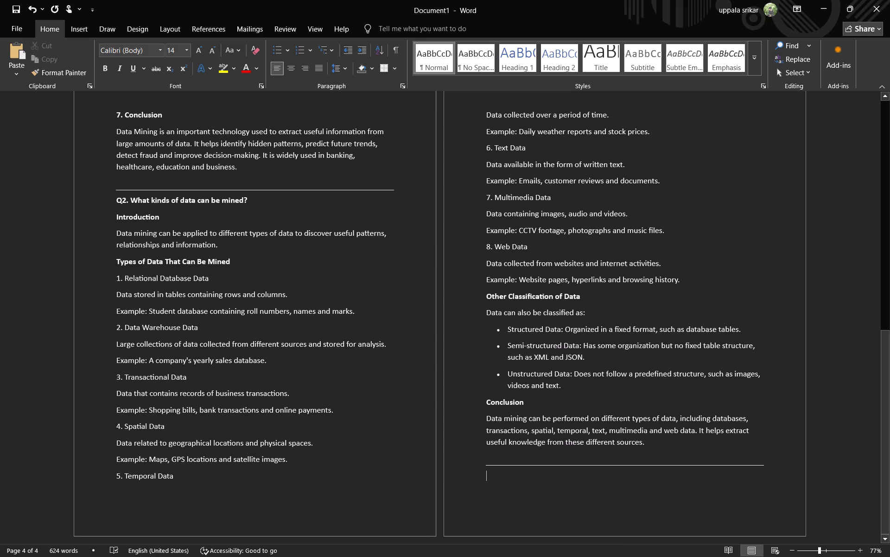
{"action": "key", "text": "Return"}
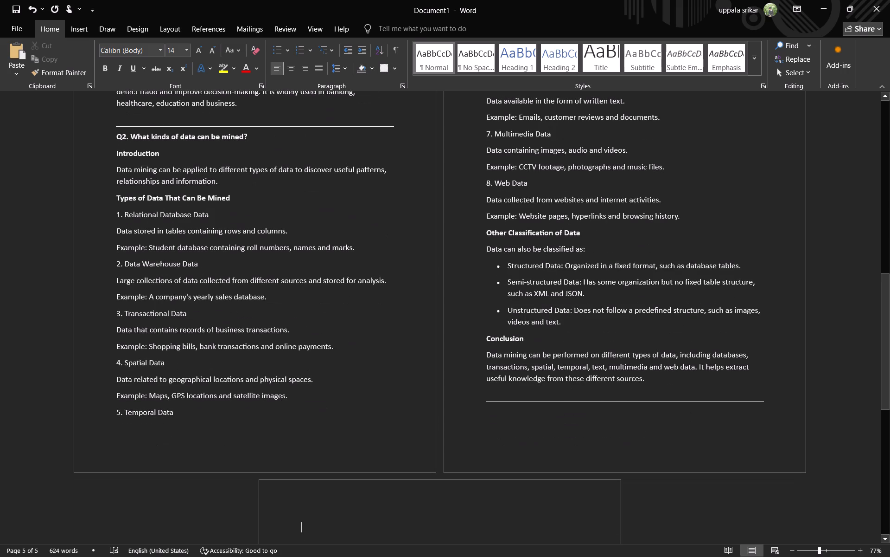
{"action": "key", "text": "BackSpace"}
{"action": "key", "text": "Return"}
{"action": "left_click", "coordinate": [106, 74]}
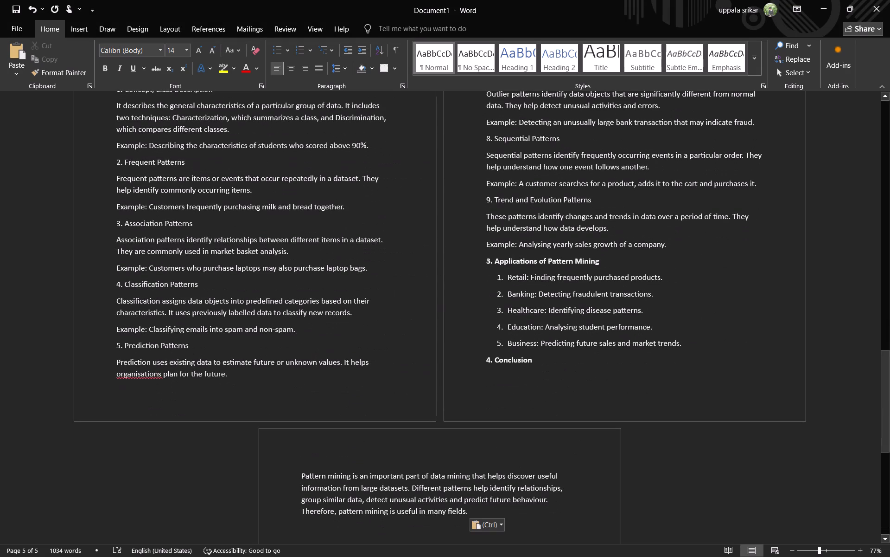
Change the spelling to "Analyzing" in the Trend and Evolution Patterns example and in the Education application.
{"action": "scroll", "coordinate": [555, 420], "scroll_direction": "up", "scroll_amount": 3}
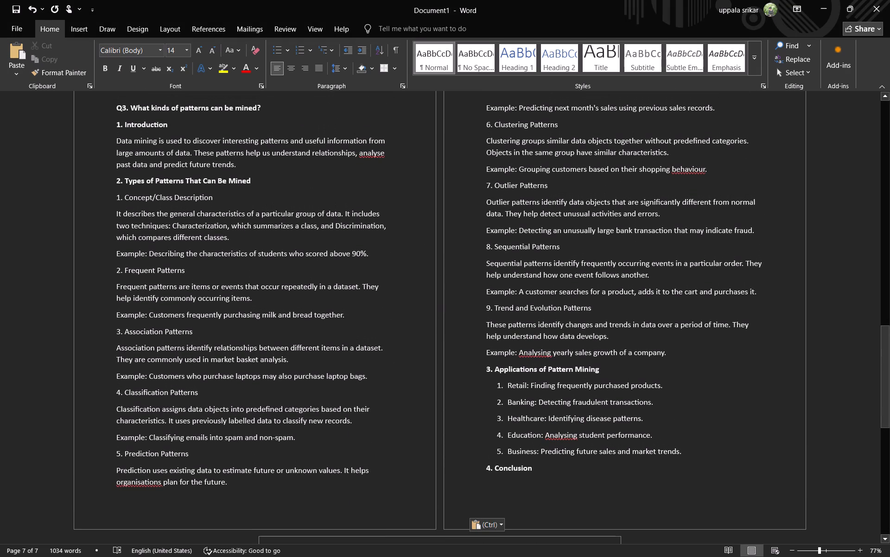
{"action": "left_click", "coordinate": [540, 352]}
{"action": "key", "text": "BackSpace"}
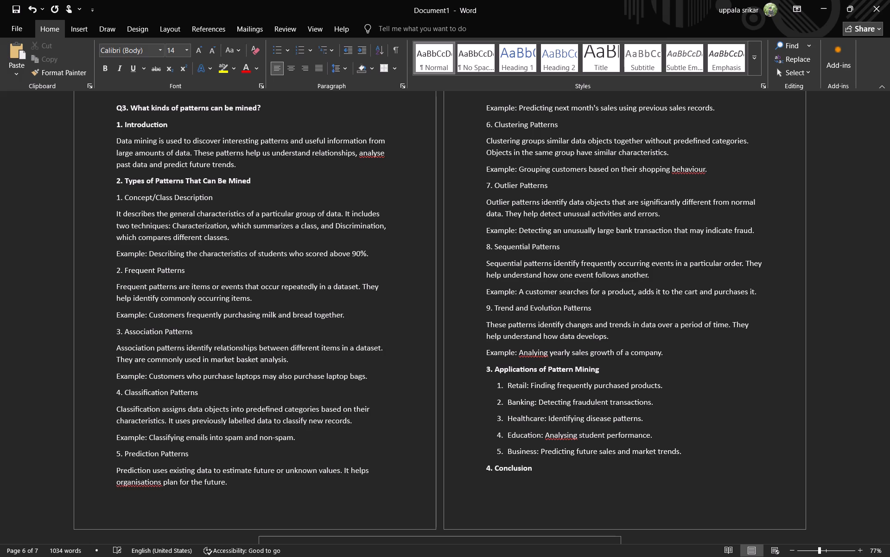
{"action": "key", "text": "z"}
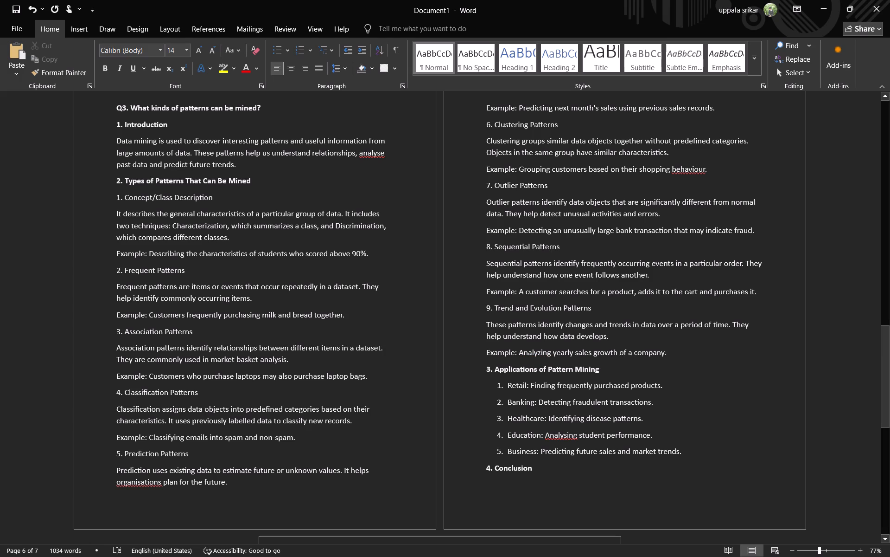
{"action": "left_click", "coordinate": [566, 437]}
{"action": "key", "text": "BackSpace"}
{"action": "key", "text": "z"}
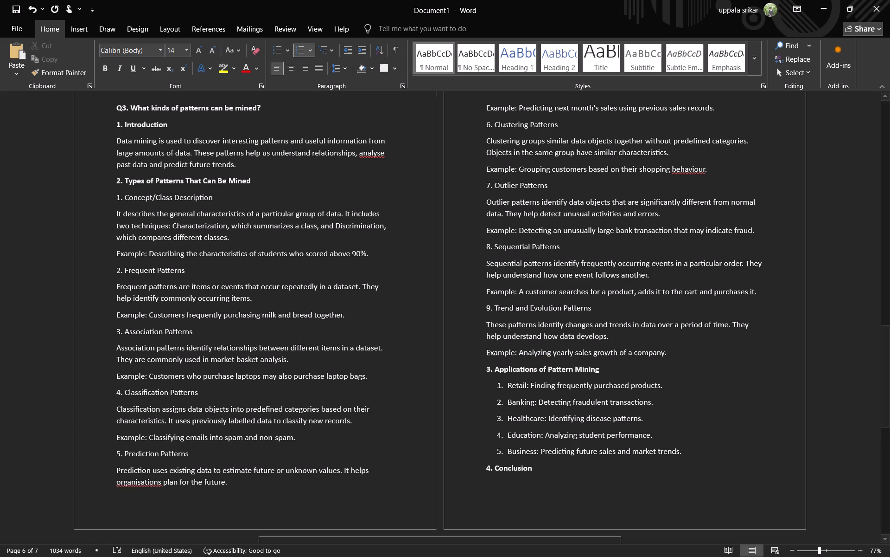
Retype the ending of "behaviour" in the Clustering Patterns example, leaving out the full stop.
{"action": "left_click", "coordinate": [708, 173]}
{"action": "key", "text": "BackSpace"}
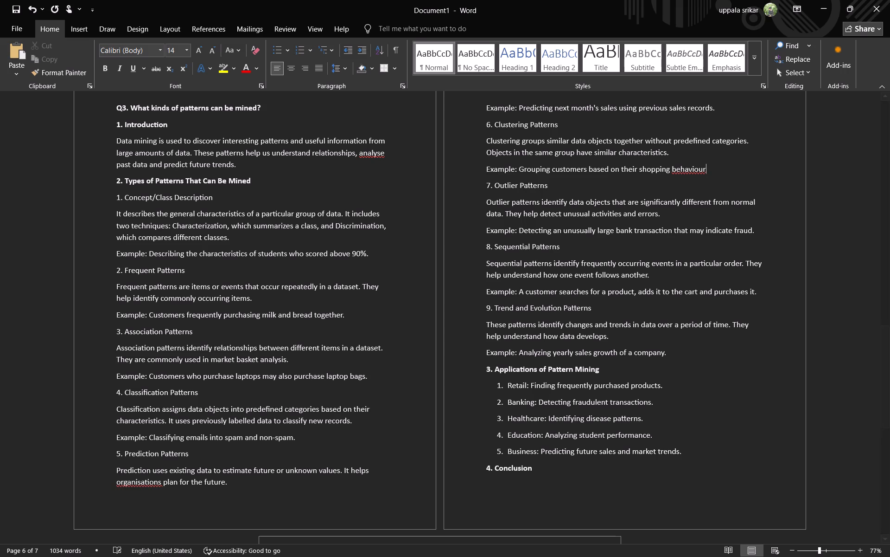
{"action": "key", "text": "BackSpace"}
{"action": "key", "text": "BackSpace"}
{"action": "key", "text": "BackSpace"}
{"action": "key", "text": "BackSpace"}
{"action": "key", "text": "BackSpace"}
{"action": "type", "text": "viour"}
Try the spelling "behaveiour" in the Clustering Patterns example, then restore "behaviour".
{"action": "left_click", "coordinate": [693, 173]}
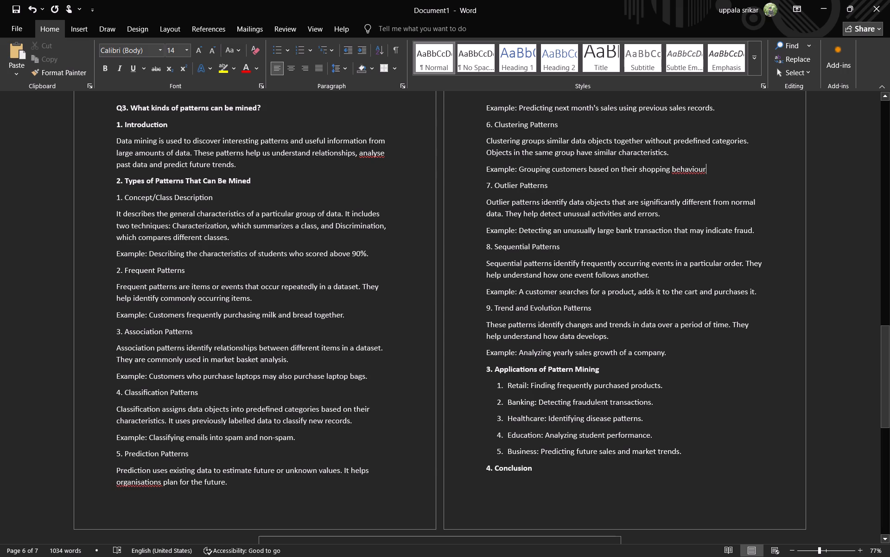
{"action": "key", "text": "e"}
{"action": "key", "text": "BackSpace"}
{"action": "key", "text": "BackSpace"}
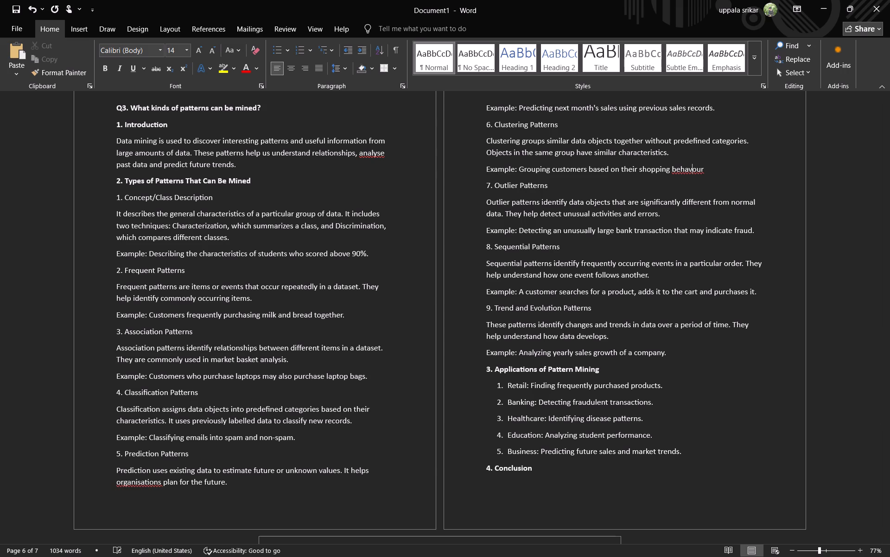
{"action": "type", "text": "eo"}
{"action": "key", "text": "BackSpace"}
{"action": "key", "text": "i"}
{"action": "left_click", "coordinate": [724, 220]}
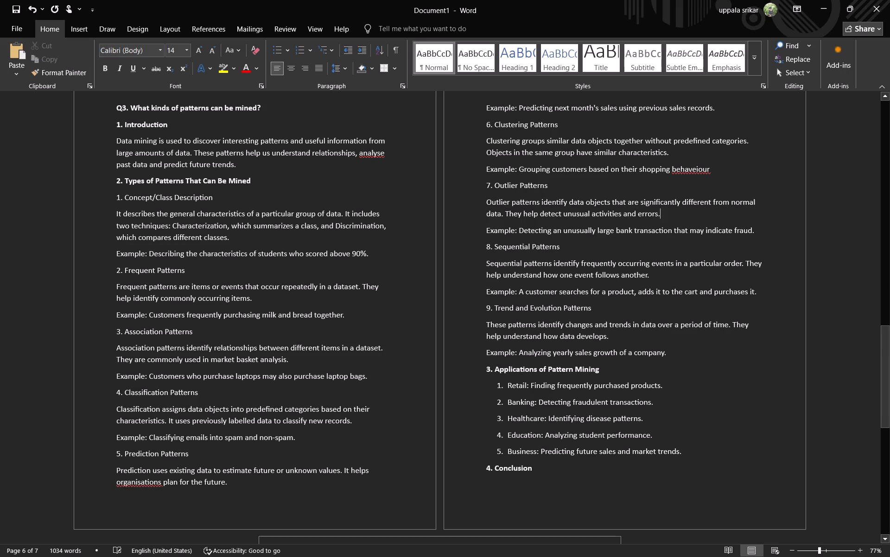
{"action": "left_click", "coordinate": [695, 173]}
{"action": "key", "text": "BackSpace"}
Change the spelling to "analyze" in the Question 3 introduction paragraph.
{"action": "scroll", "coordinate": [718, 453], "scroll_direction": "up", "scroll_amount": 1}
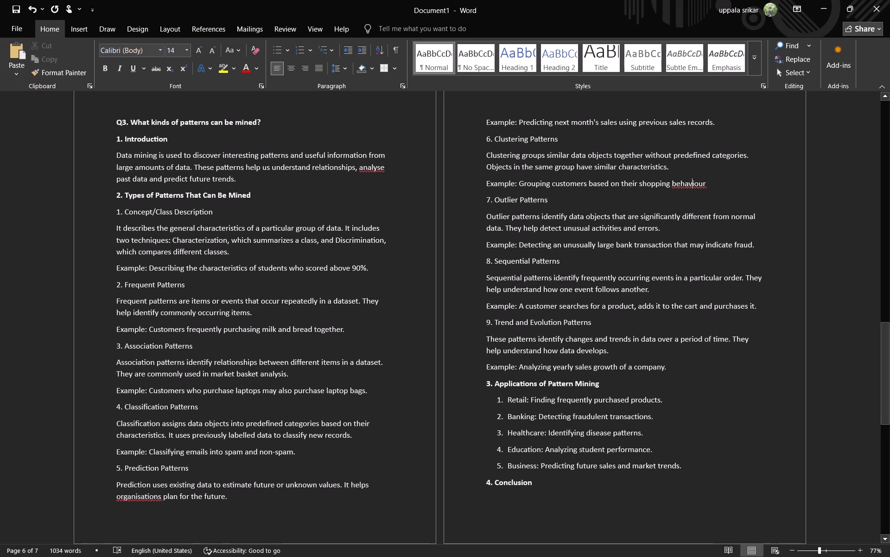
{"action": "left_click", "coordinate": [381, 170]}
{"action": "key", "text": "BackSpace"}
{"action": "key", "text": "z"}
{"action": "left_click", "coordinate": [390, 186]}
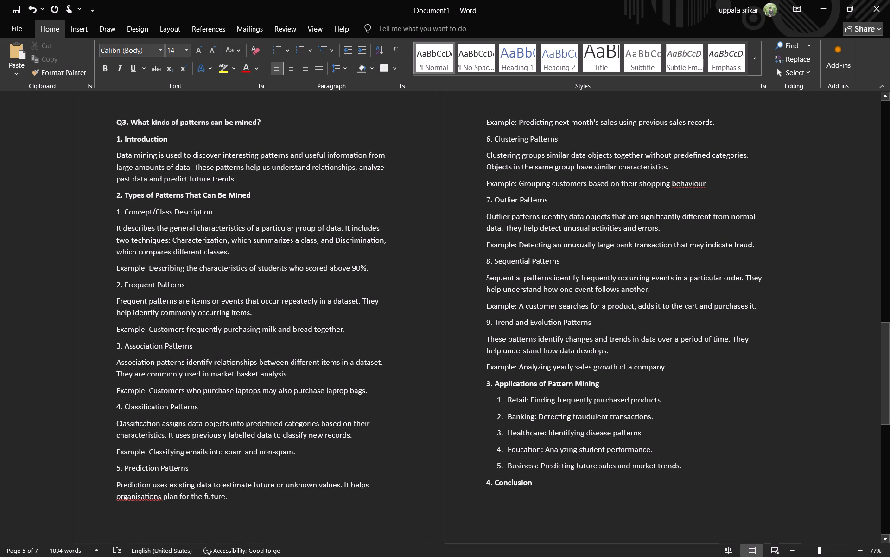
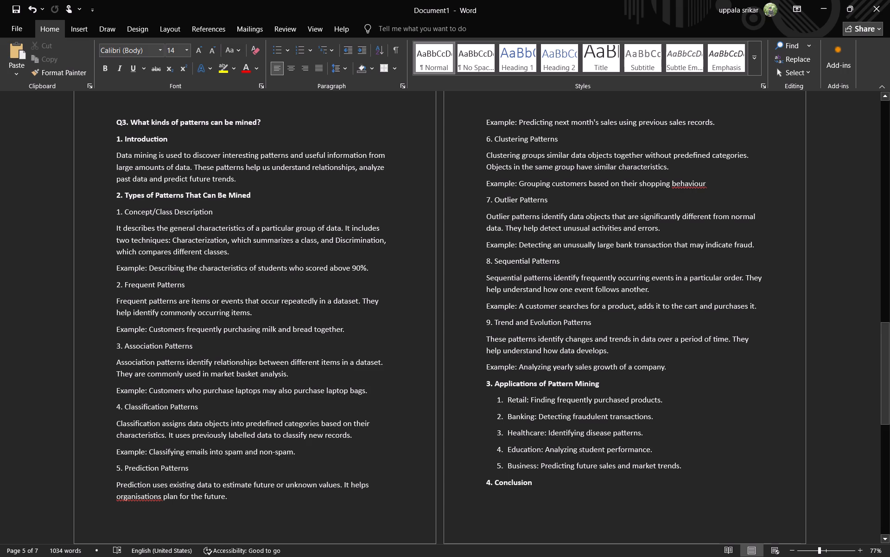
Delete the Sequential Patterns and Trend and Evolution Patterns sections, numbered 8 and 9, from the Question 3 answer.
{"action": "left_click_drag", "start_coordinate": [487, 261], "coordinate": [554, 300]}
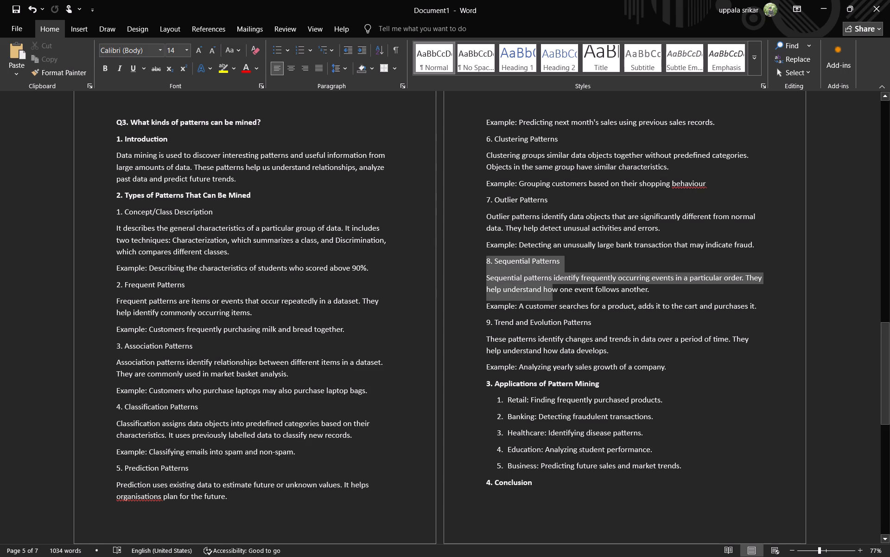
{"action": "left_click_drag", "start_coordinate": [554, 300], "coordinate": [674, 364]}
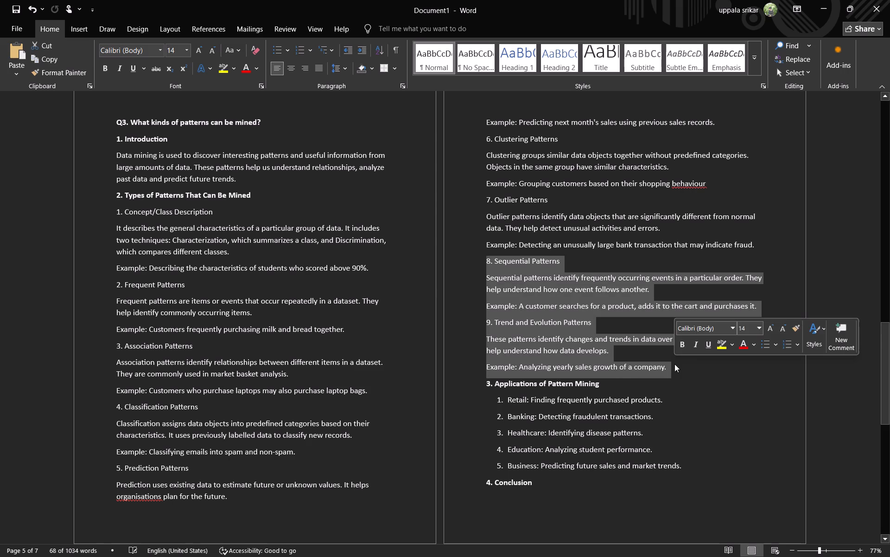
{"action": "key", "text": "BackSpace"}
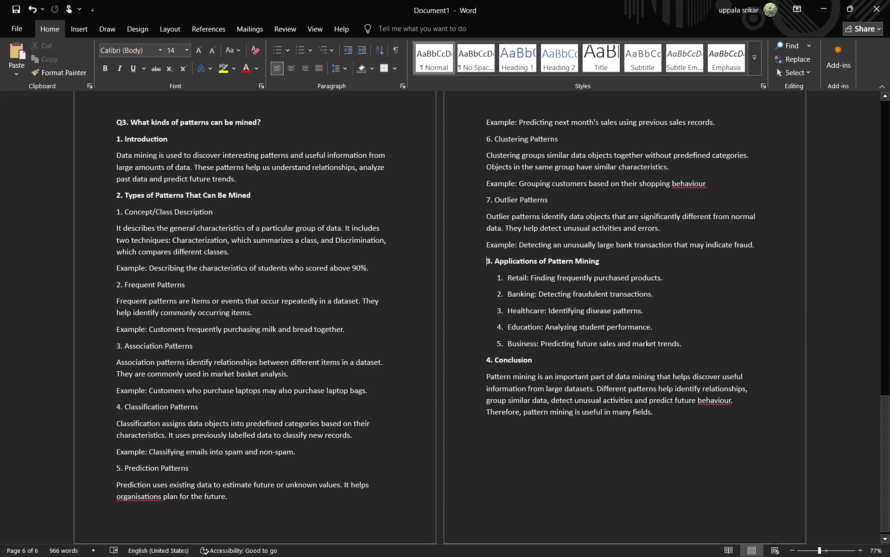
Insert a blank line above the Applications of Pattern Mining heading and an unnumbered blank line above the Conclusion heading.
{"action": "left_click", "coordinate": [764, 245]}
{"action": "key", "text": "Return"}
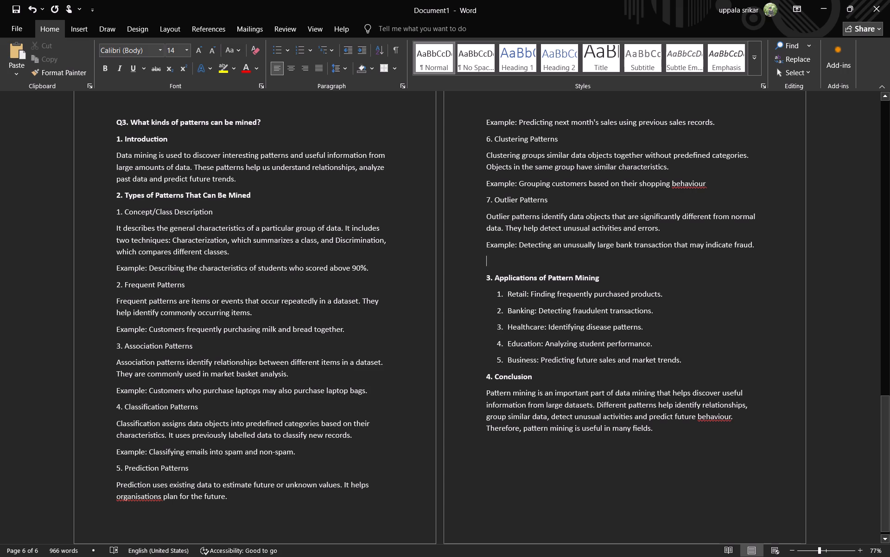
{"action": "left_click", "coordinate": [701, 365]}
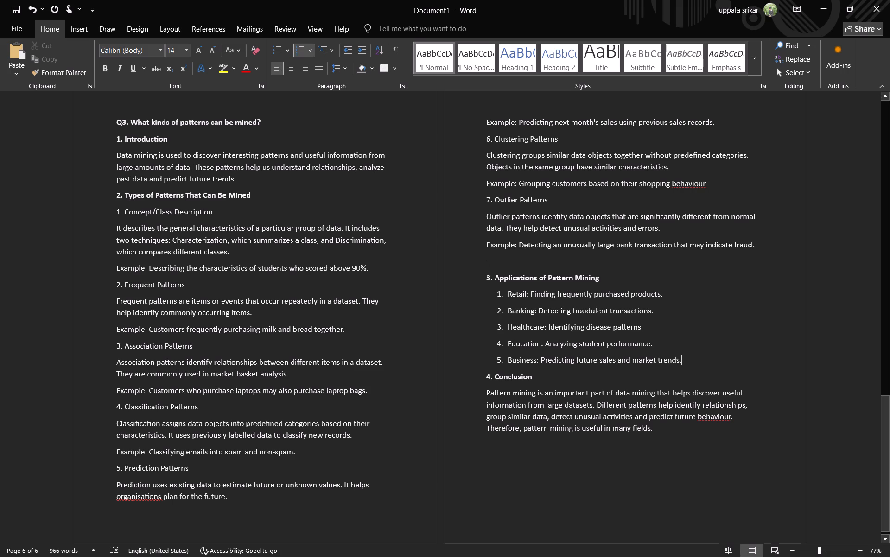
{"action": "key", "text": "Return"}
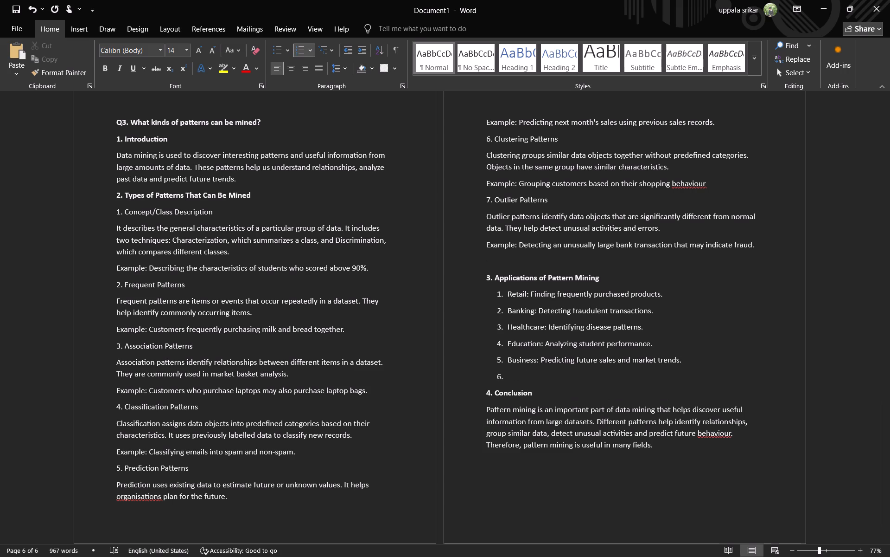
{"action": "key", "text": "BackSpace"}
{"action": "key", "text": "BackSpace"}
{"action": "key", "text": "BackSpace"}
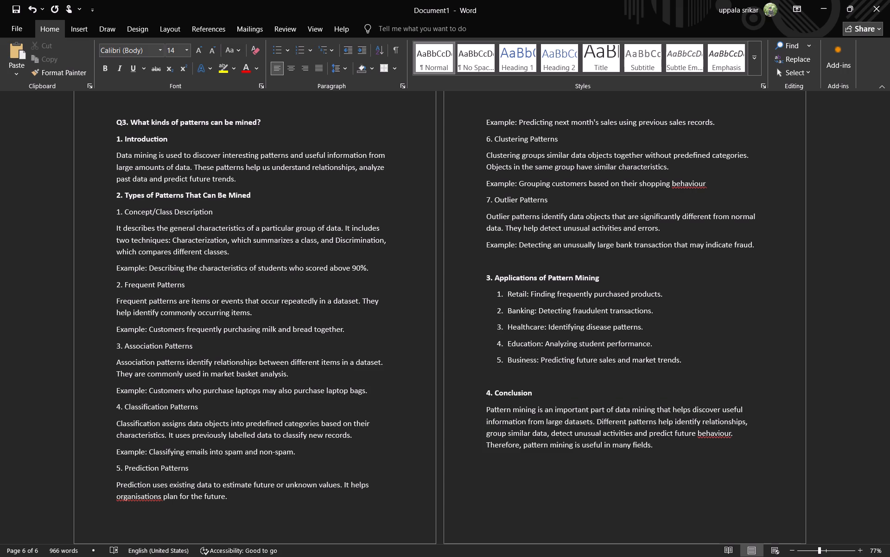
Add a new line below the conclusion text and give it a bottom border as a divider.
{"action": "left_click", "coordinate": [694, 458]}
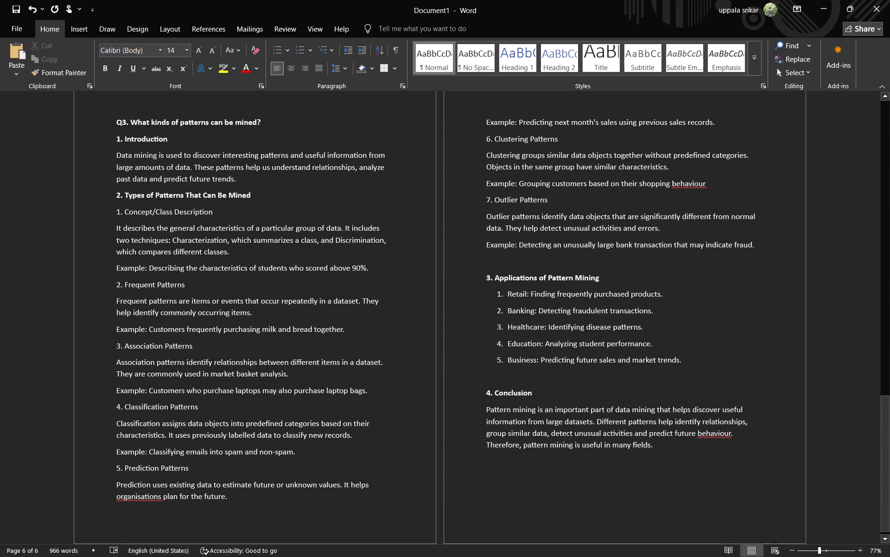
{"action": "key", "text": "Return"}
{"action": "left_click", "coordinate": [394, 68]}
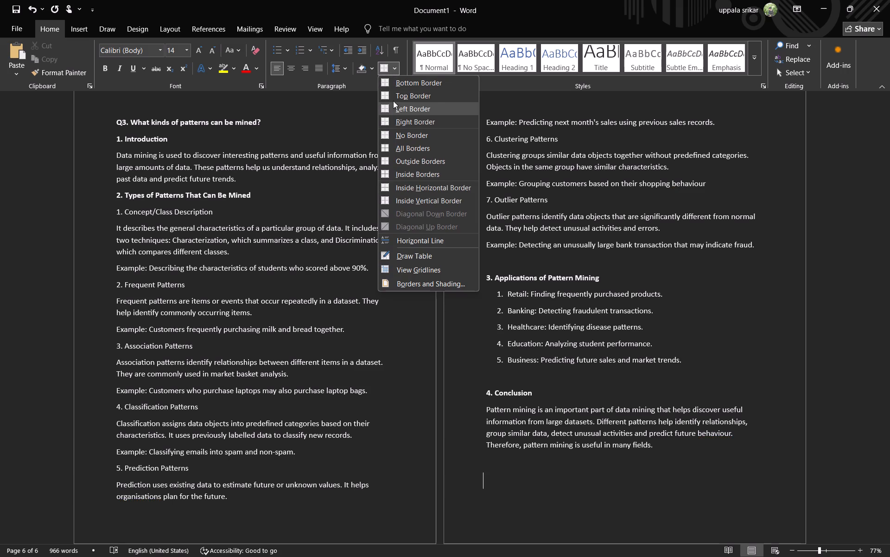
{"action": "left_click", "coordinate": [391, 88]}
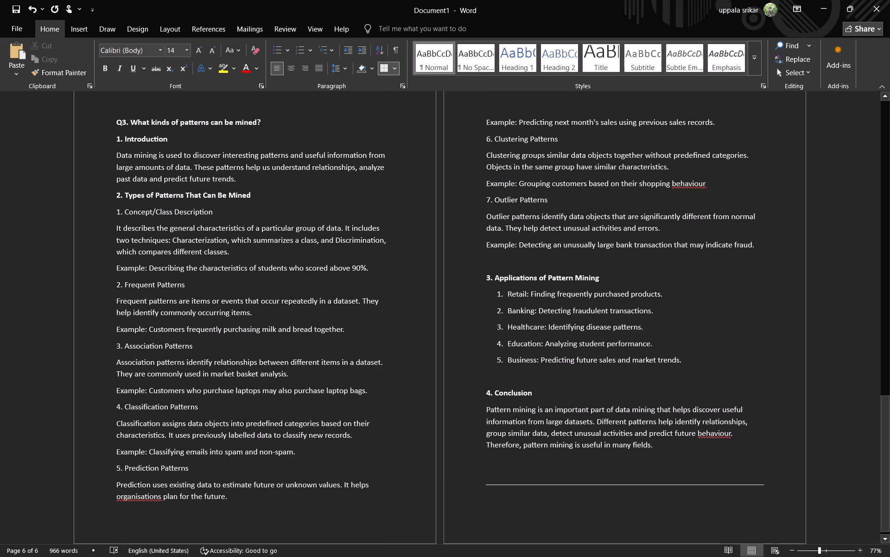
Insert a blank line between the Introduction paragraph and the Types of Patterns That Can Be Mined heading.
{"action": "left_click", "coordinate": [250, 181]}
{"action": "key", "text": "Return"}
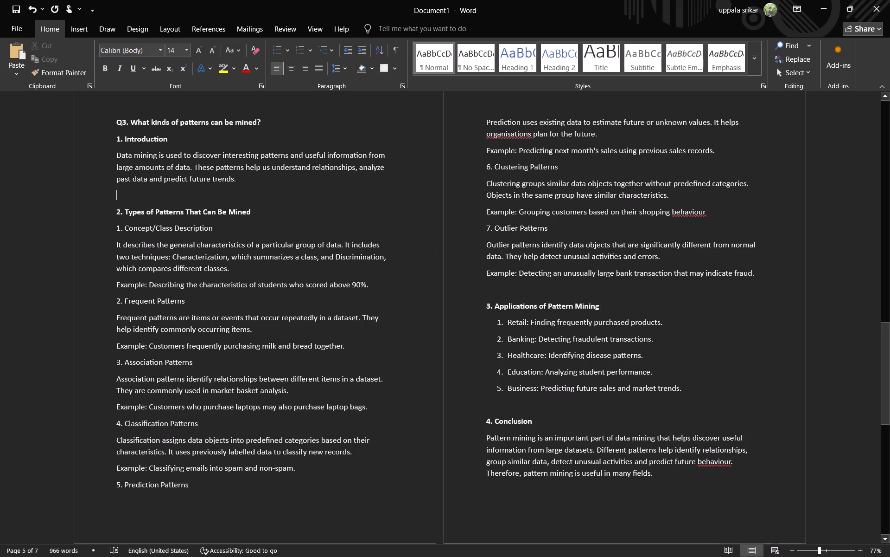
Remove the extra empty line below the conclusion text, and take out and reinsert the blank line above the Conclusion heading.
{"action": "left_click", "coordinate": [489, 411]}
{"action": "key", "text": "BackSpace"}
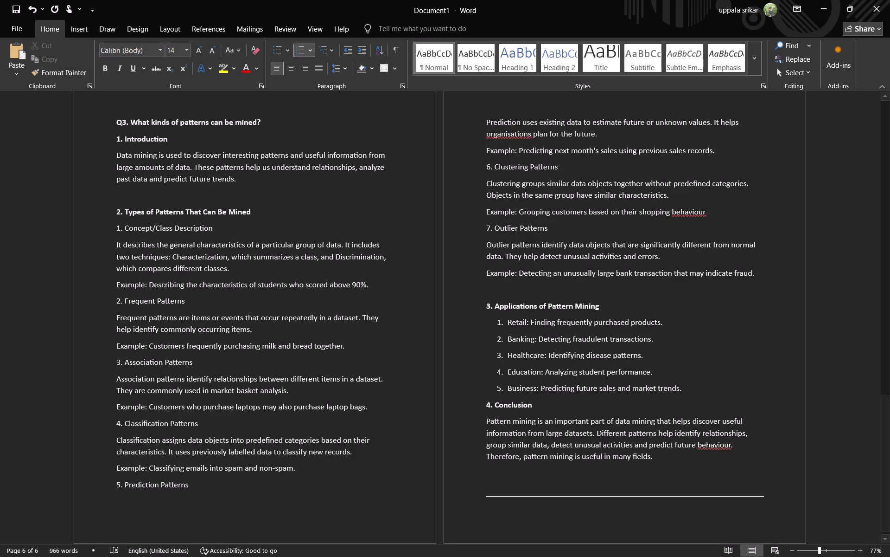
{"action": "left_click", "coordinate": [544, 482]}
{"action": "key", "text": "BackSpace"}
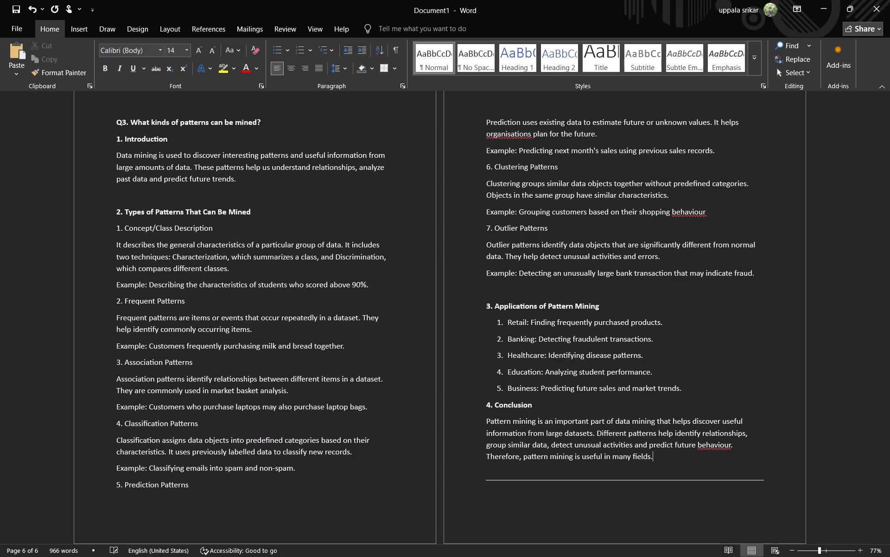
{"action": "left_click", "coordinate": [693, 399]}
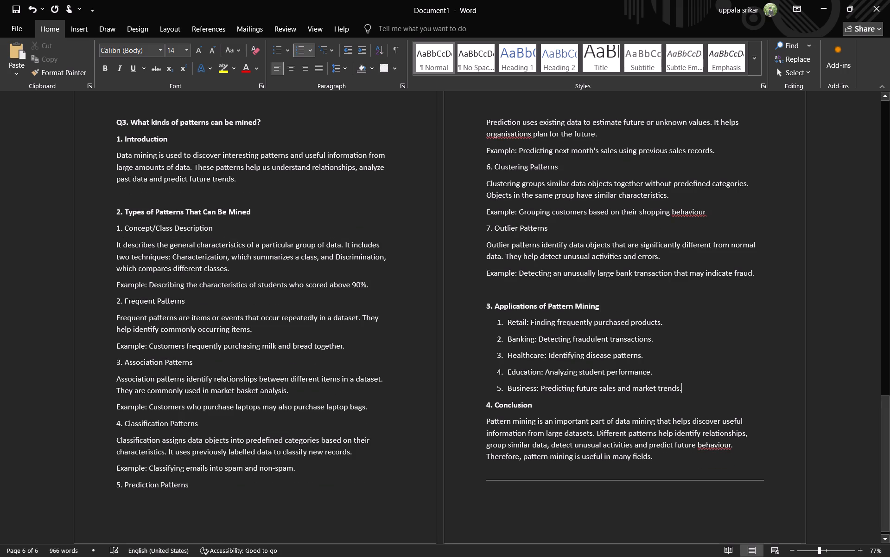
{"action": "key", "text": "Return"}
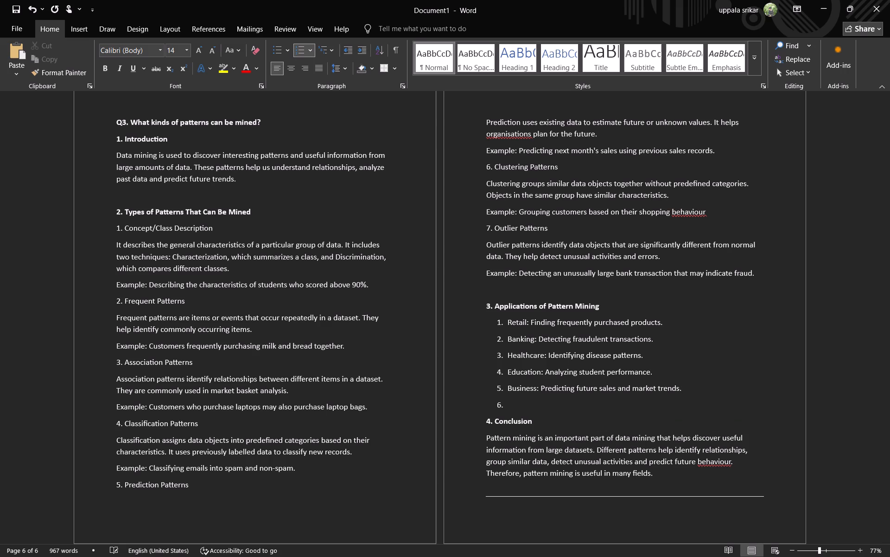
{"action": "key", "text": "BackSpace"}
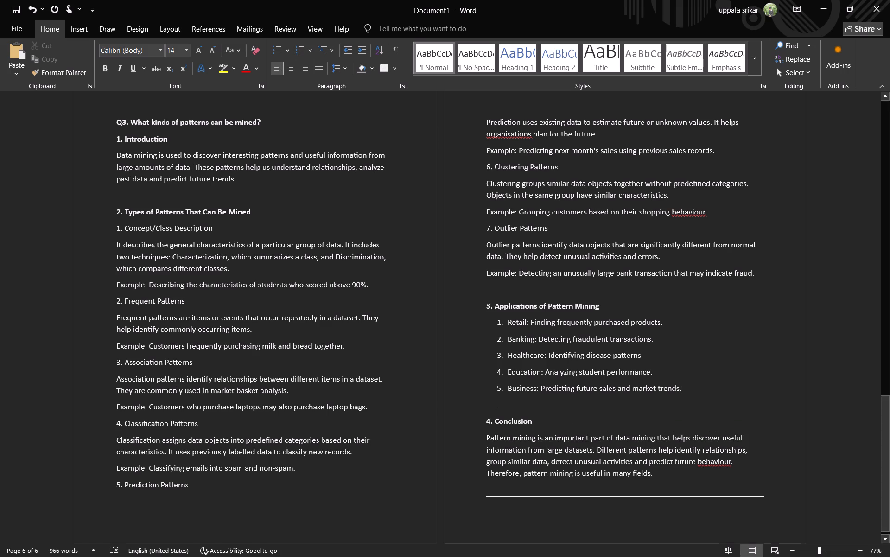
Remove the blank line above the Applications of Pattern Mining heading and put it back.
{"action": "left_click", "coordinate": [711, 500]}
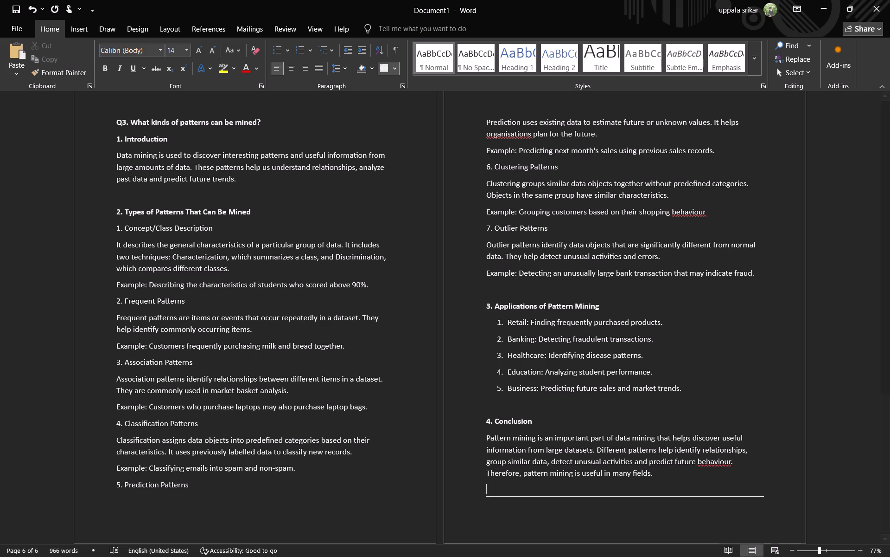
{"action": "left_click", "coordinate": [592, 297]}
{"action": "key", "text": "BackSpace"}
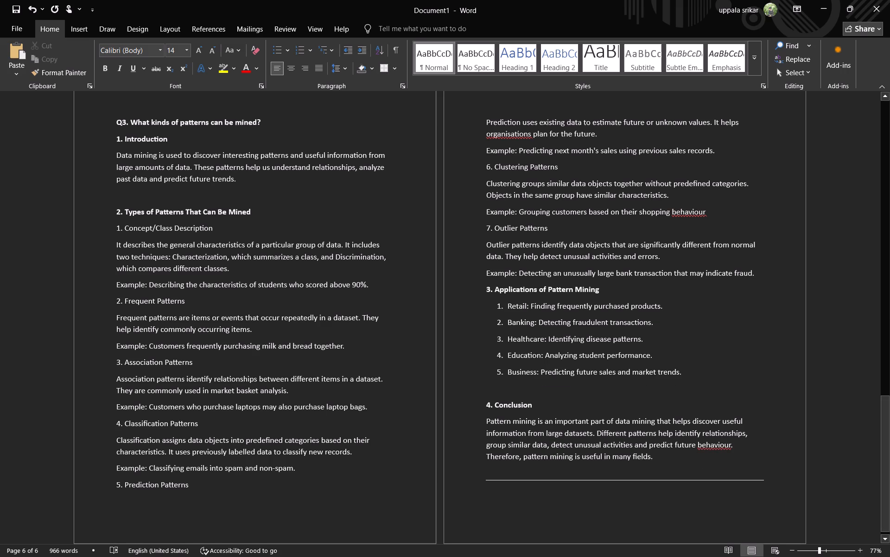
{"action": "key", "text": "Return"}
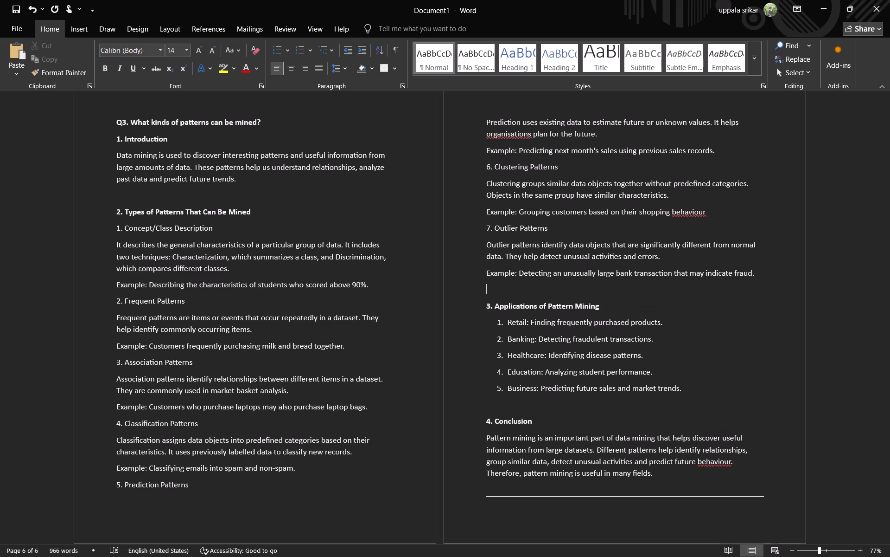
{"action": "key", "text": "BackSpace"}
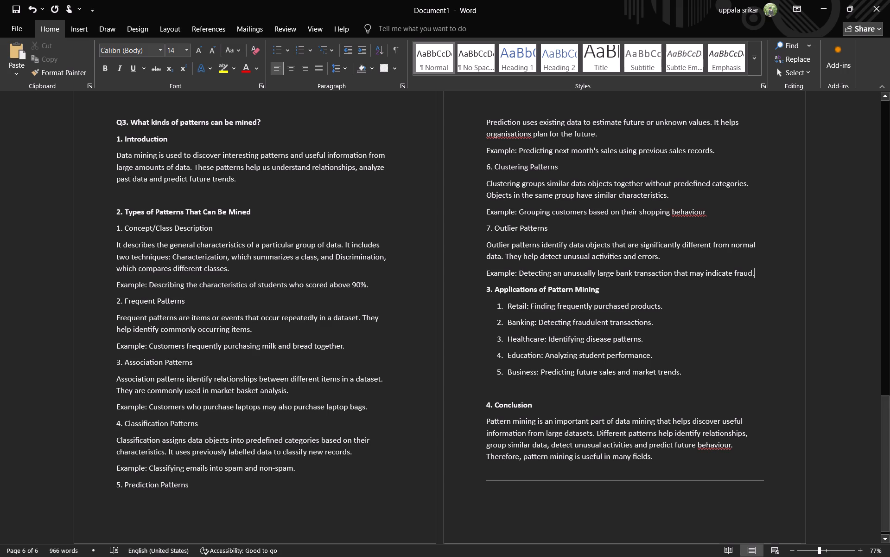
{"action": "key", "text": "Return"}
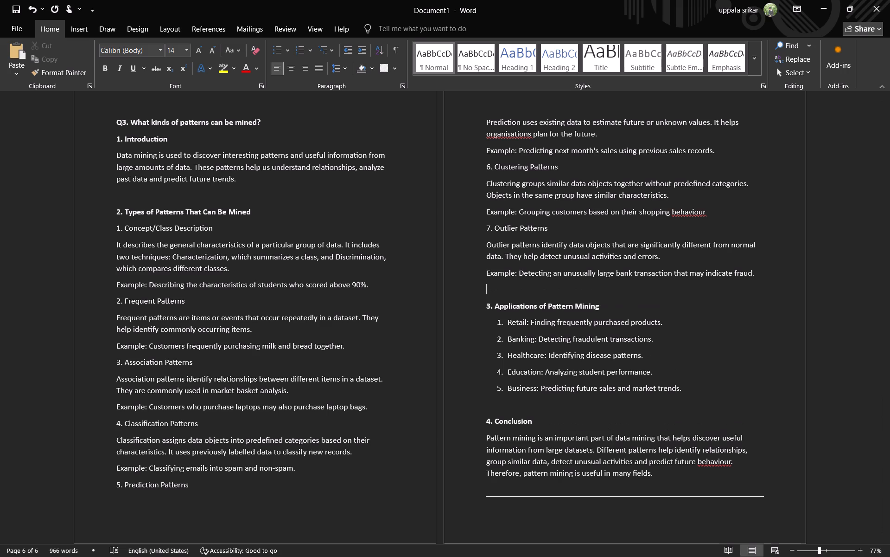
Place a right-aligned insertion point at the far end of the divider line below the conclusion.
{"action": "scroll", "coordinate": [645, 395], "scroll_direction": "down", "scroll_amount": 5}
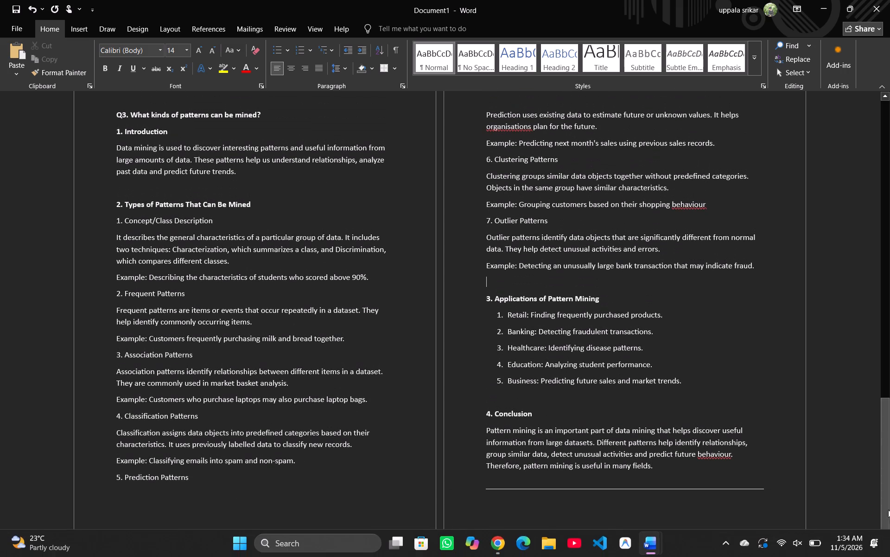
{"action": "left_click", "coordinate": [781, 484]}
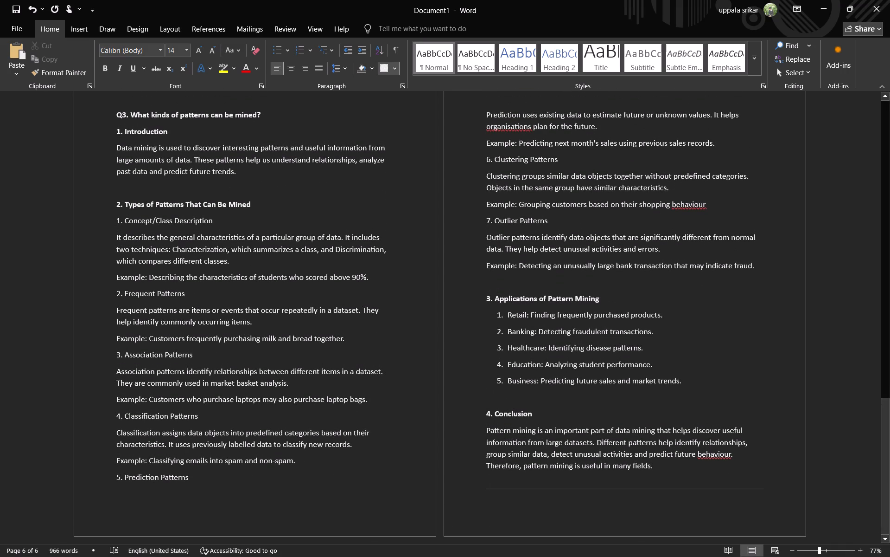
{"action": "left_click", "coordinate": [778, 496]}
{"action": "left_click", "coordinate": [730, 526]}
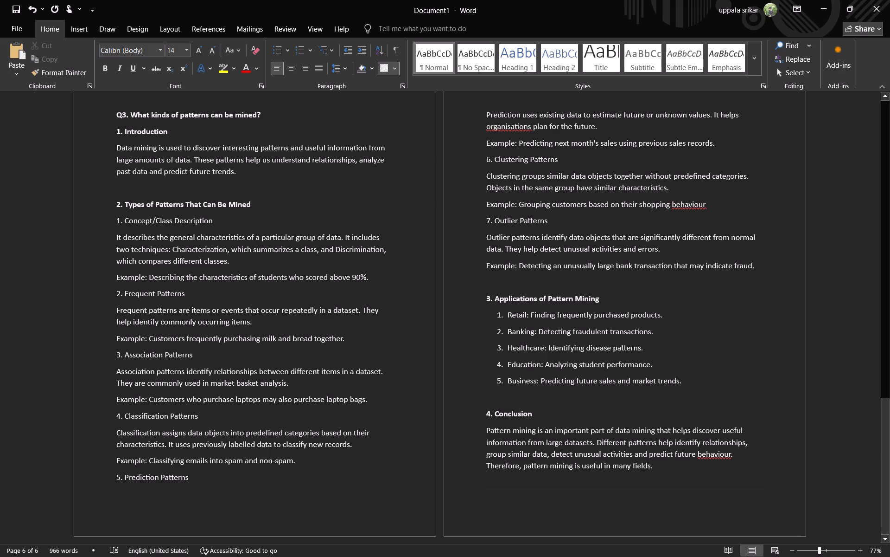
{"action": "double_click", "coordinate": [775, 487]}
{"action": "left_click", "coordinate": [512, 512]}
{"action": "left_click", "coordinate": [792, 489]}
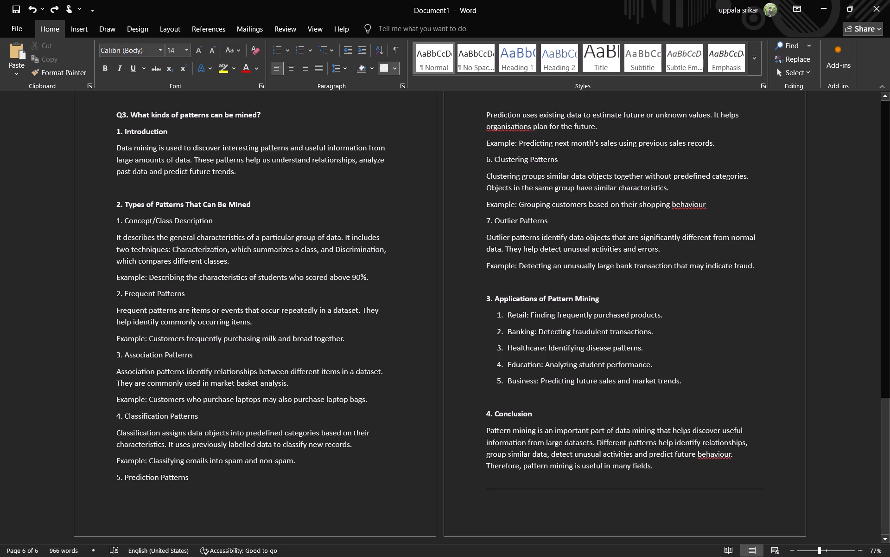
{"action": "left_click", "coordinate": [767, 481]}
{"action": "double_click", "coordinate": [756, 483]}
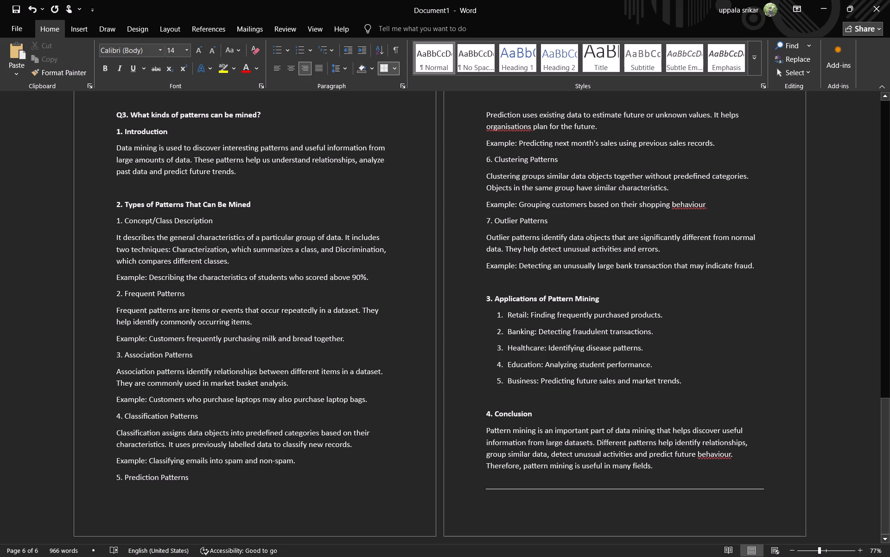
Add two new lines at the divider below the conclusion to move the divider line onto a new page.
{"action": "key", "text": "Return"}
{"action": "key", "text": "BackSpace"}
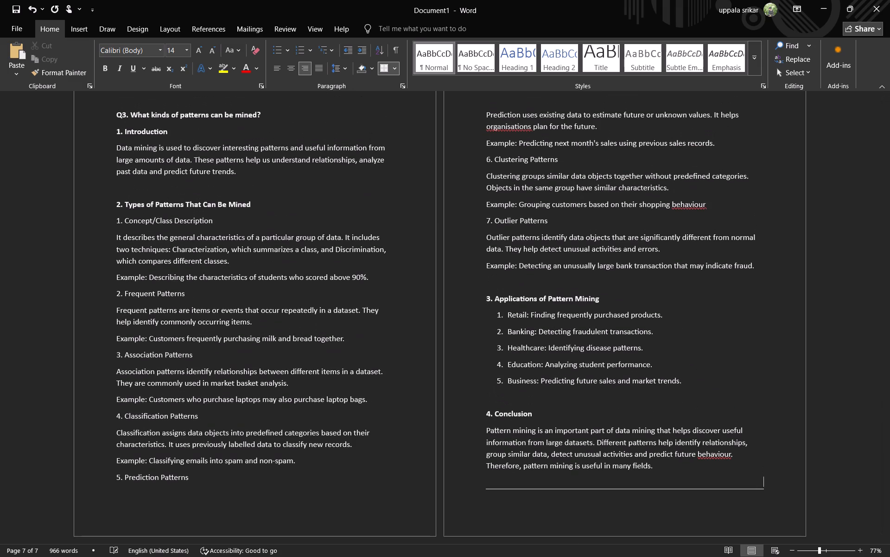
{"action": "key", "text": "Down"}
{"action": "key", "text": "Down"}
{"action": "key", "text": "Down"}
{"action": "scroll", "coordinate": [763, 487], "scroll_direction": "down", "scroll_amount": 4}
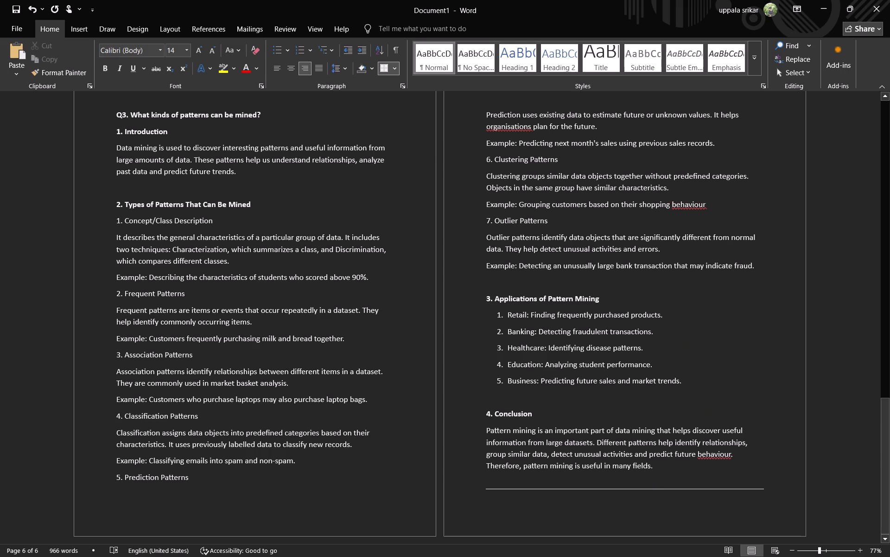
{"action": "key", "text": "Return"}
{"action": "scroll", "coordinate": [656, 471], "scroll_direction": "down", "scroll_amount": 3}
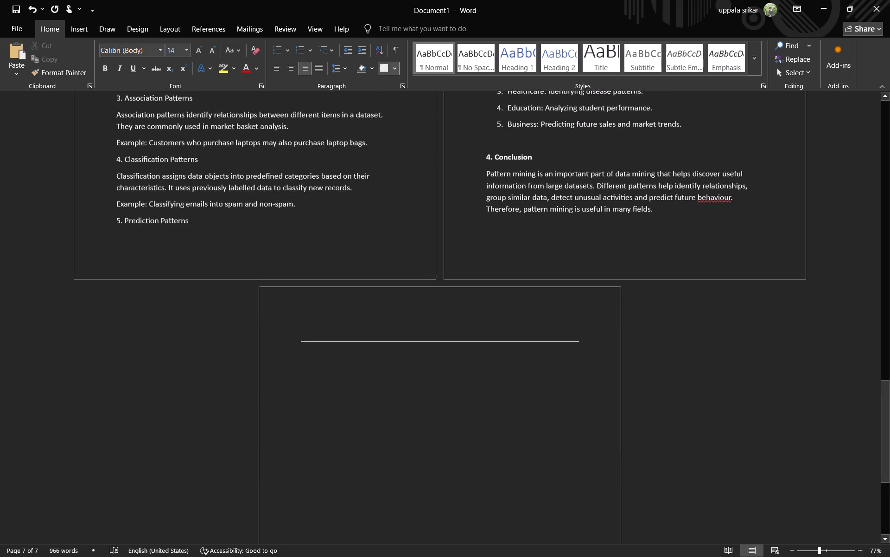
{"action": "key", "text": "Return"}
Remove the extra empty lines above the divider so it sits directly below the conclusion text on the Question 3 page.
{"action": "left_click", "coordinate": [606, 533]}
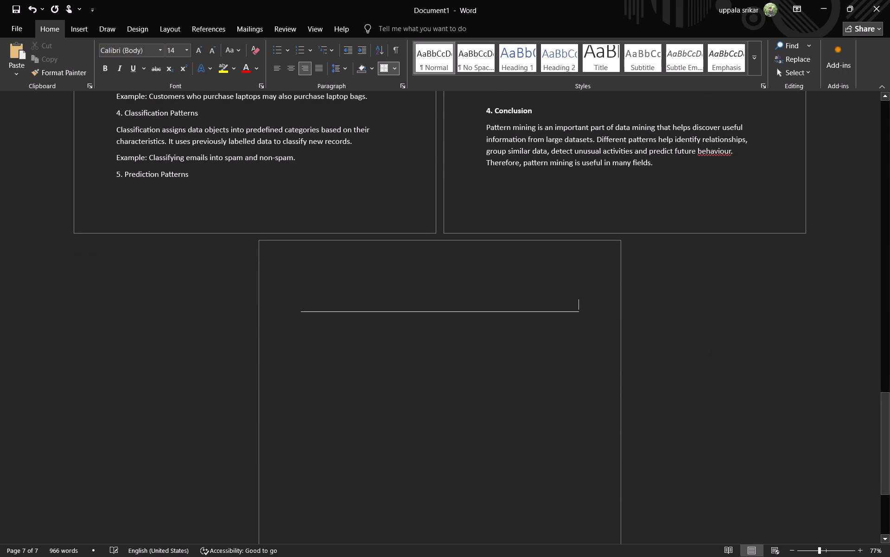
{"action": "left_click", "coordinate": [508, 467]}
{"action": "left_click", "coordinate": [290, 300]}
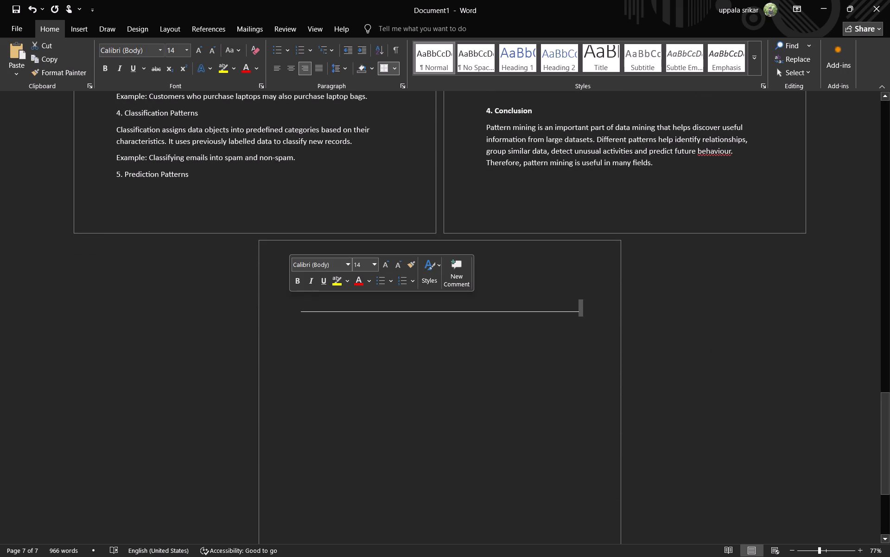
{"action": "left_click", "coordinate": [337, 347]}
{"action": "left_click", "coordinate": [304, 291]}
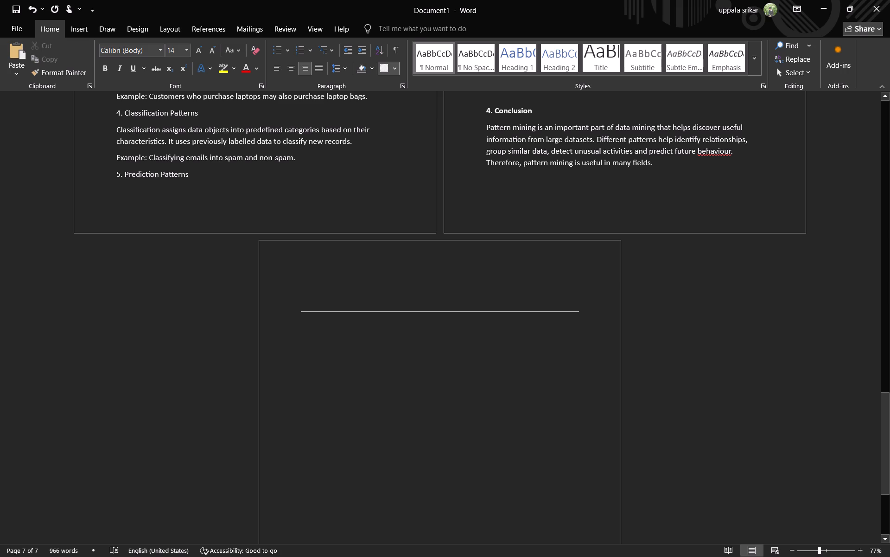
{"action": "key", "text": "BackSpace"}
{"action": "key", "text": "BackSpace"}
{"action": "key", "text": "BackSpace"}
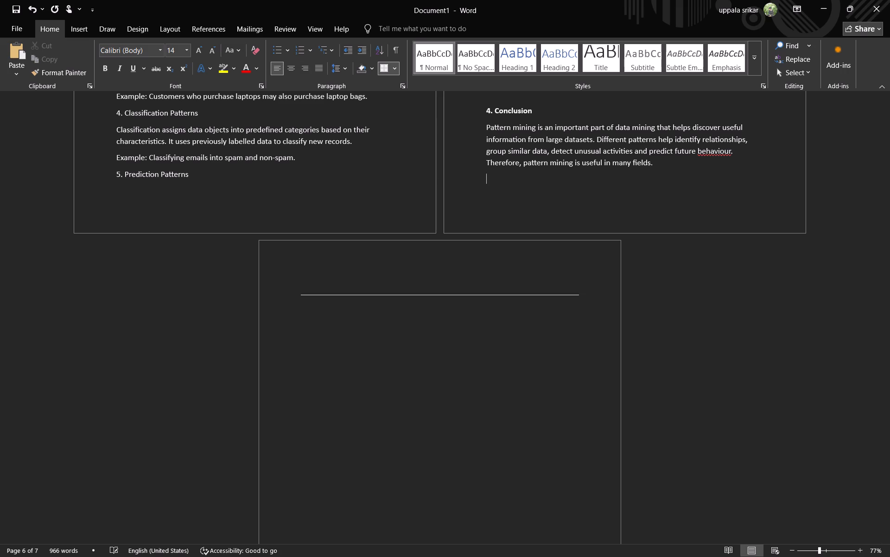
{"action": "key", "text": "BackSpace"}
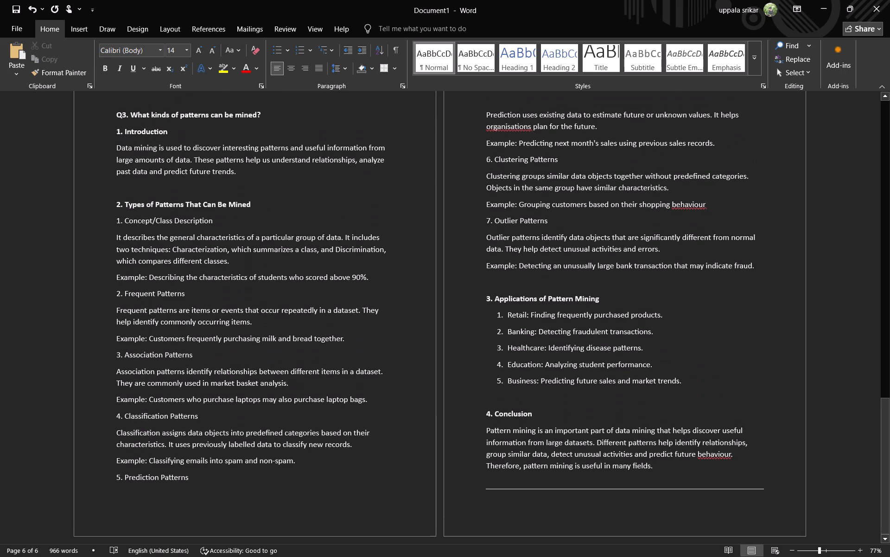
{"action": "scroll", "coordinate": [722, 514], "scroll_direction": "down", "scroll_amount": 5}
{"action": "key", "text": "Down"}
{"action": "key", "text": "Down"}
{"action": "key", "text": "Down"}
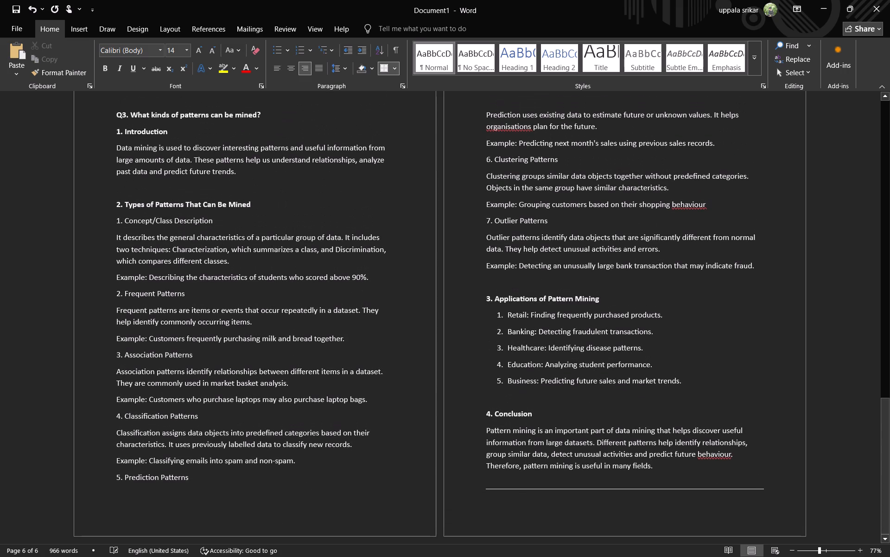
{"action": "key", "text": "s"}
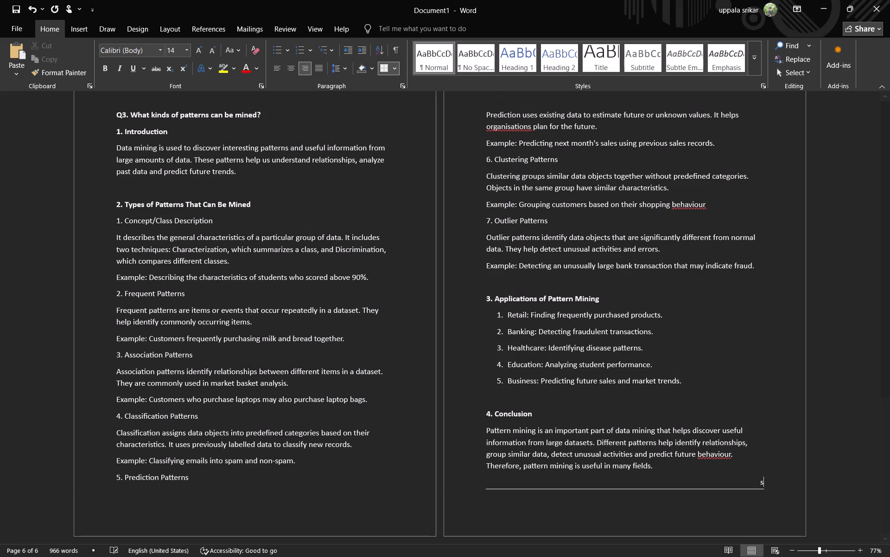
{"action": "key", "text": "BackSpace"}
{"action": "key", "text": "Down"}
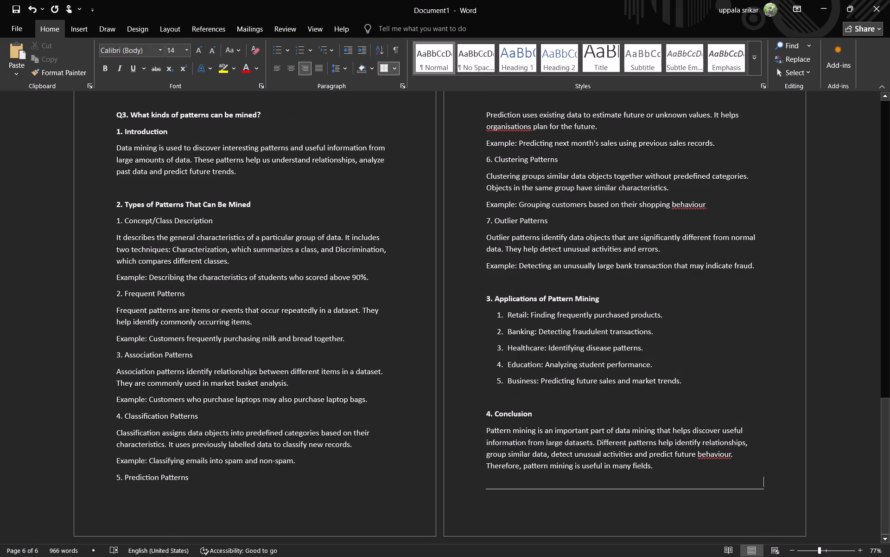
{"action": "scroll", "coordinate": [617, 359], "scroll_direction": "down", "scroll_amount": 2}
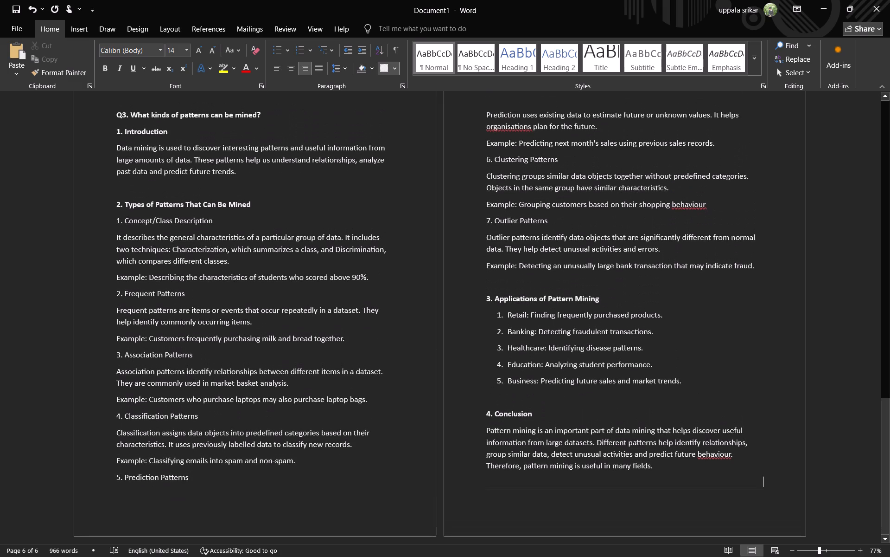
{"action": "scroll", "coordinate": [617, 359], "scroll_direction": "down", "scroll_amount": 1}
Delete the right-aligned divider line below the Question 3 conclusion.
{"action": "key", "text": "BackSpace"}
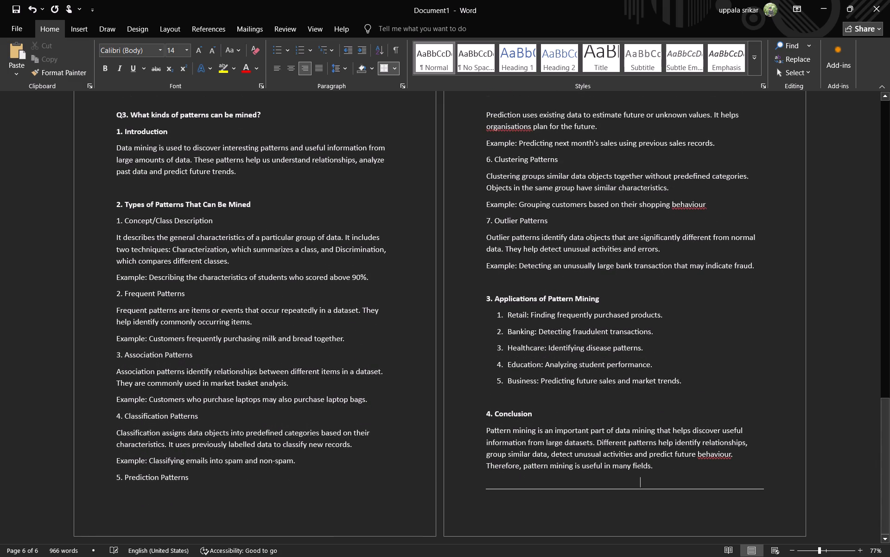
{"action": "key", "text": "BackSpace"}
{"action": "key", "text": "BackSpace"}
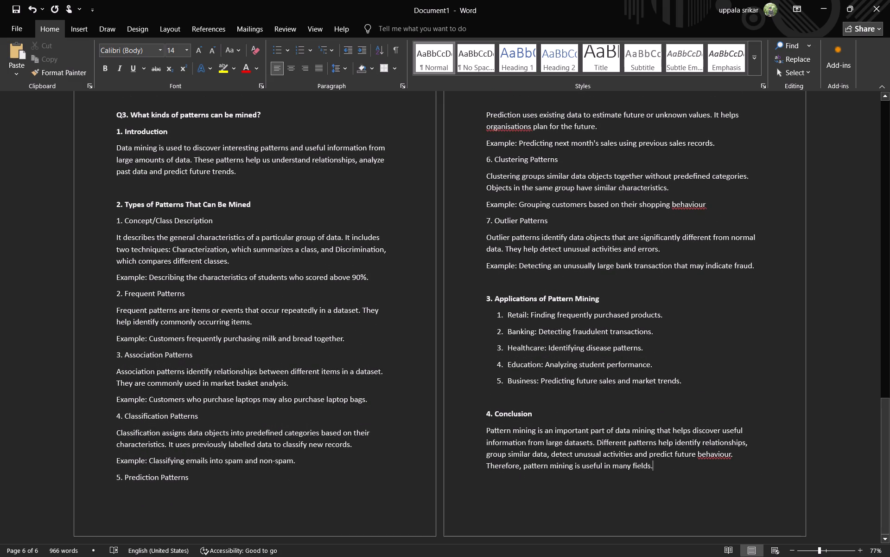
Add two new empty lines after the conclusion text, extending the document onto a new page.
{"action": "left_click", "coordinate": [718, 503]}
{"action": "scroll", "coordinate": [718, 503], "scroll_direction": "down", "scroll_amount": 6}
{"action": "key", "text": "Return"}
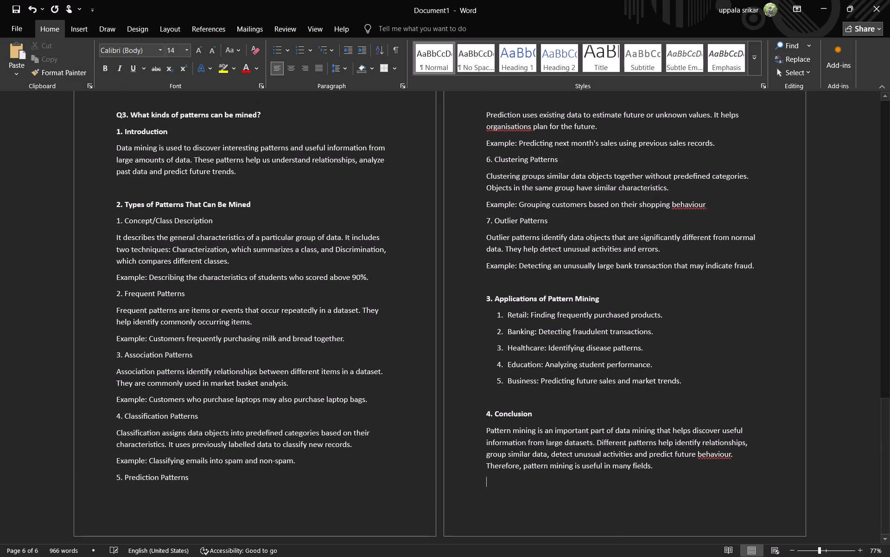
{"action": "key", "text": "Return"}
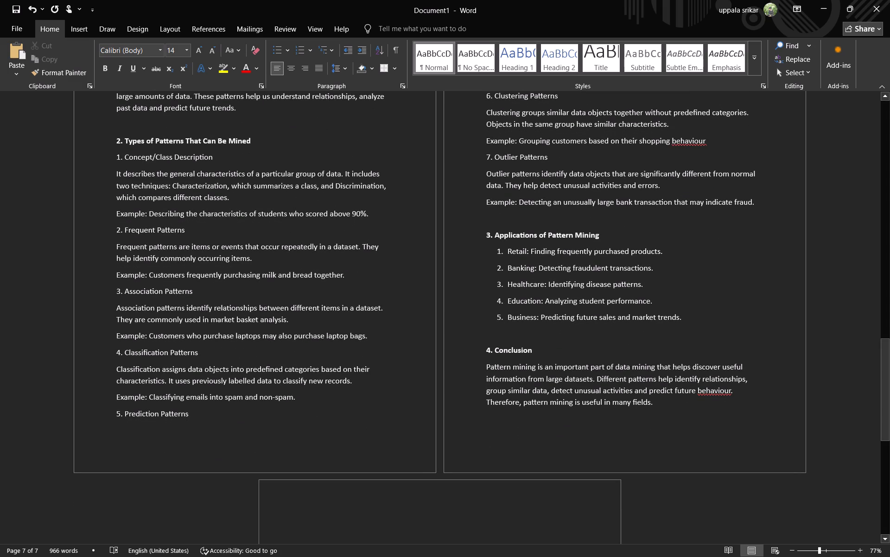
Apply a bottom border to the empty line below the conclusion as a divider, and place the insertion point on the new blank page.
{"action": "left_click", "coordinate": [652, 415]}
{"action": "left_click", "coordinate": [398, 69]}
{"action": "left_click", "coordinate": [401, 85]}
{"action": "scroll", "coordinate": [484, 267], "scroll_direction": "down", "scroll_amount": 1}
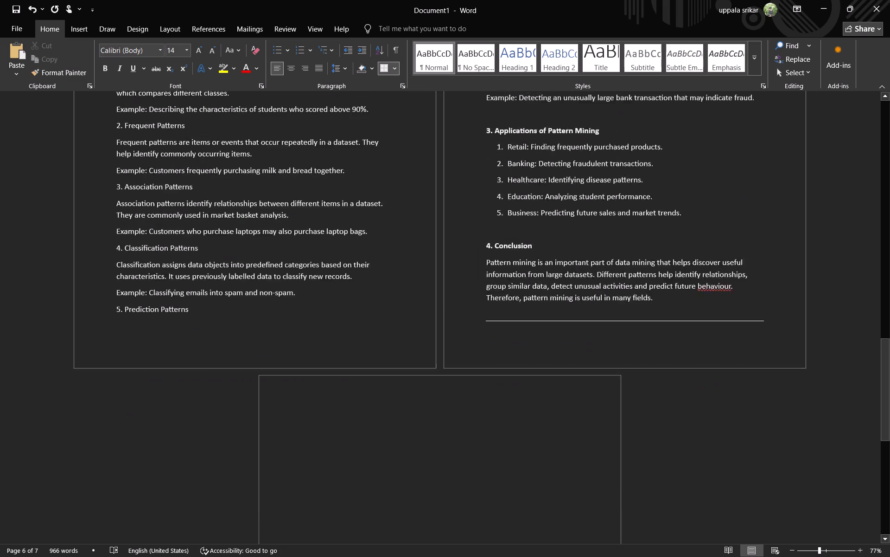
{"action": "scroll", "coordinate": [484, 267], "scroll_direction": "down", "scroll_amount": 2}
{"action": "left_click", "coordinate": [393, 344]}
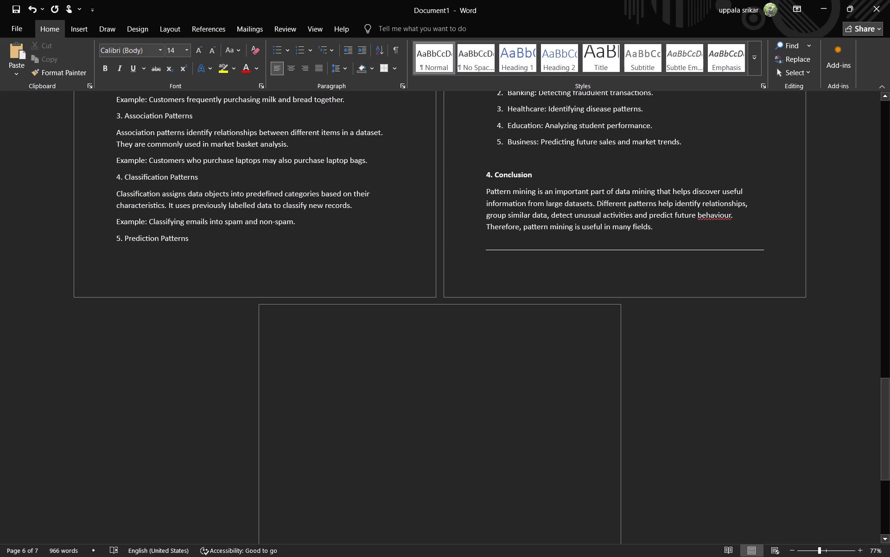
{"action": "scroll", "coordinate": [496, 357], "scroll_direction": "up", "scroll_amount": 5}
{"action": "scroll", "coordinate": [496, 357], "scroll_direction": "down", "scroll_amount": 1}
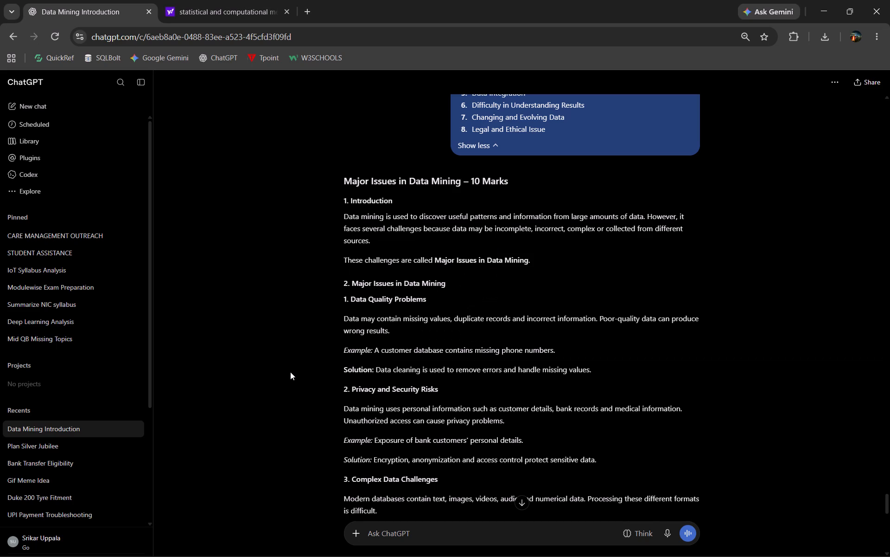
{"action": "scroll", "coordinate": [252, 359], "scroll_direction": "up", "scroll_amount": 1}
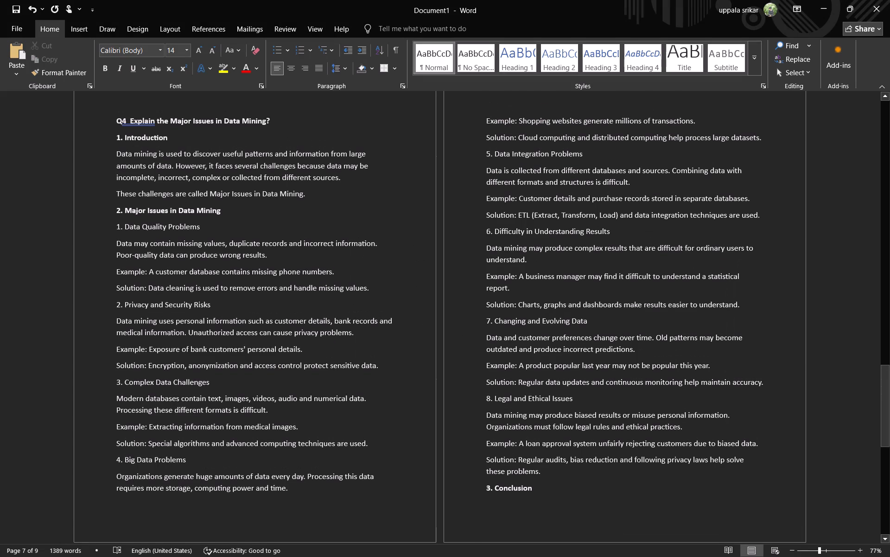
{"action": "scroll", "coordinate": [252, 359], "scroll_direction": "up", "scroll_amount": 1}
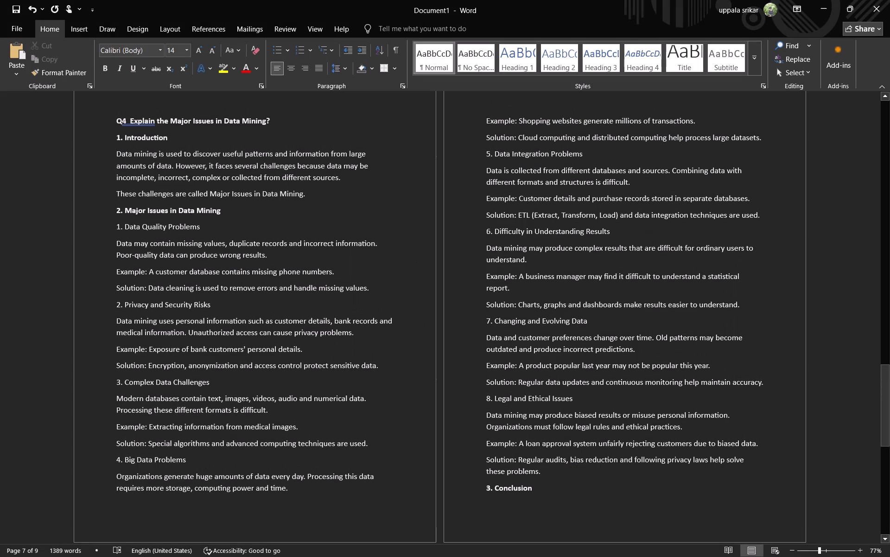
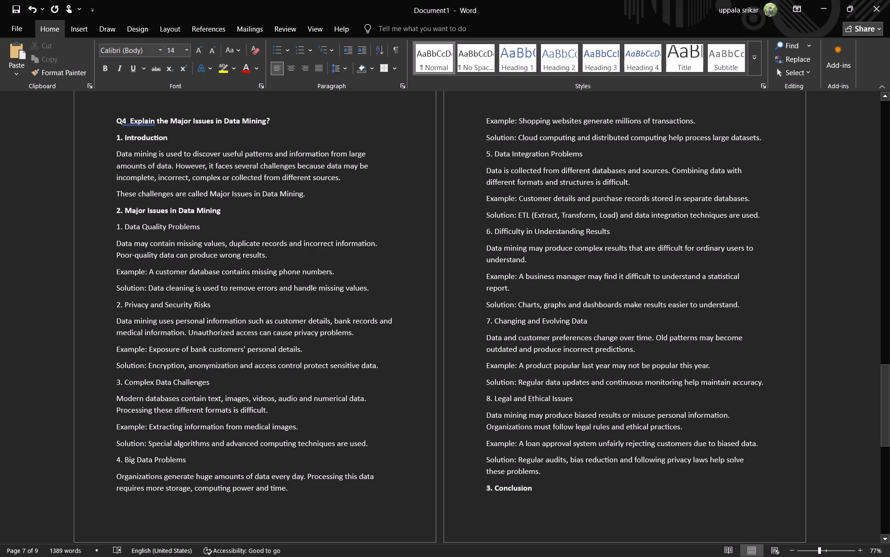
Delete the whole "8. Legal and Ethical Issues" section, including its example and solution, from the Q4 answer.
{"action": "left_click_drag", "start_coordinate": [480, 397], "coordinate": [538, 429]}
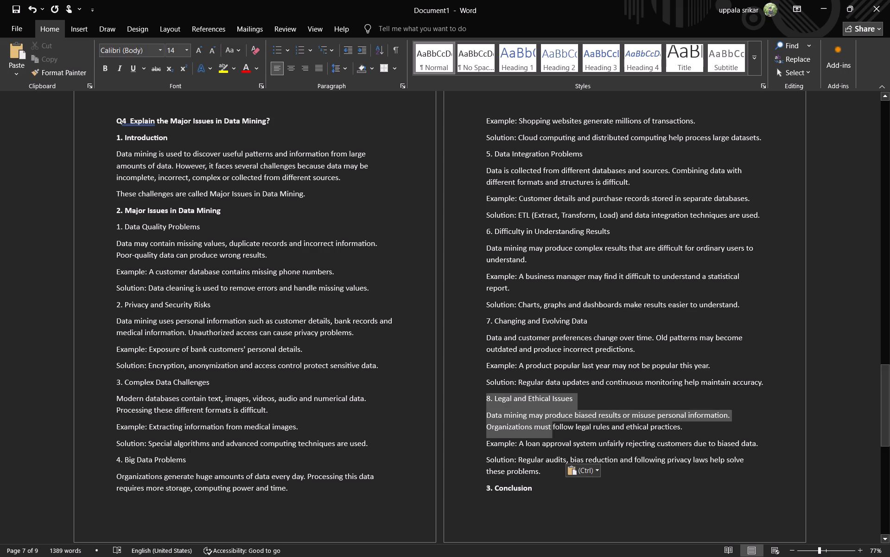
{"action": "left_click_drag", "start_coordinate": [538, 429], "coordinate": [536, 459]}
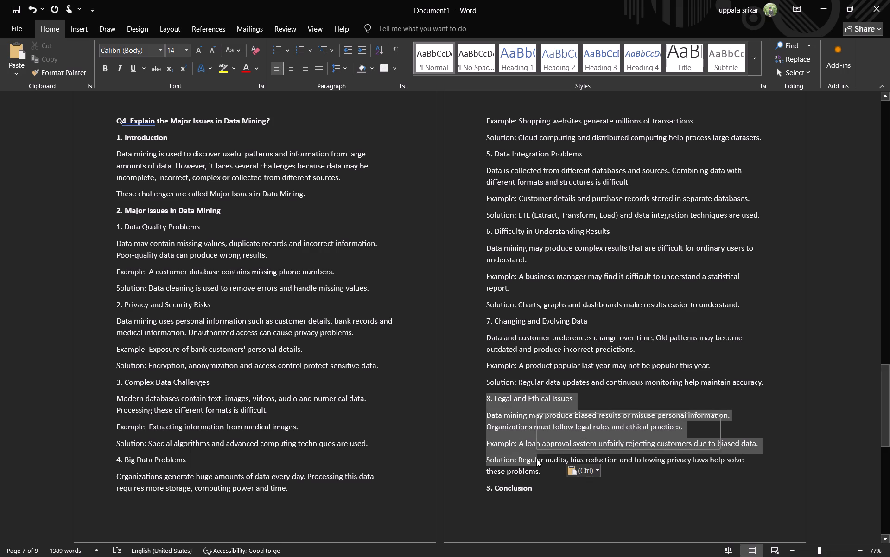
{"action": "key", "text": "backslash"}
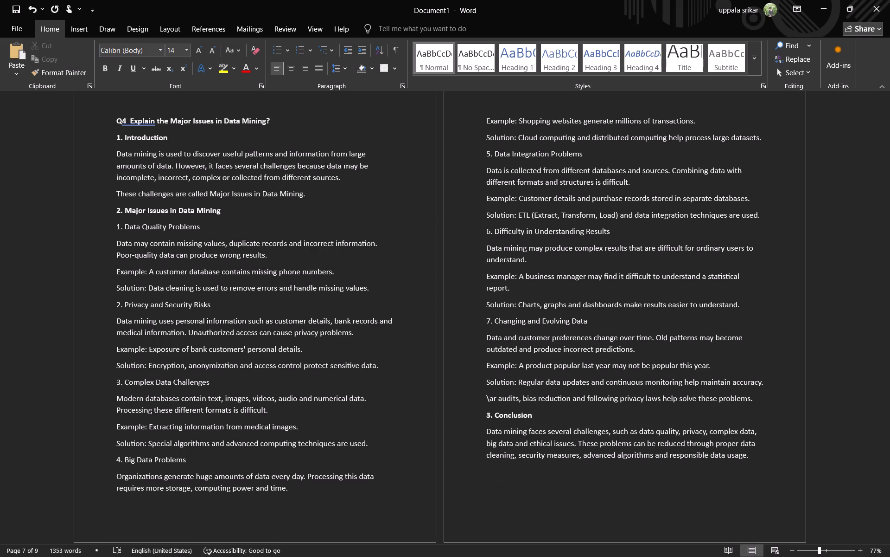
{"action": "left_click_drag", "start_coordinate": [761, 403], "coordinate": [632, 382]}
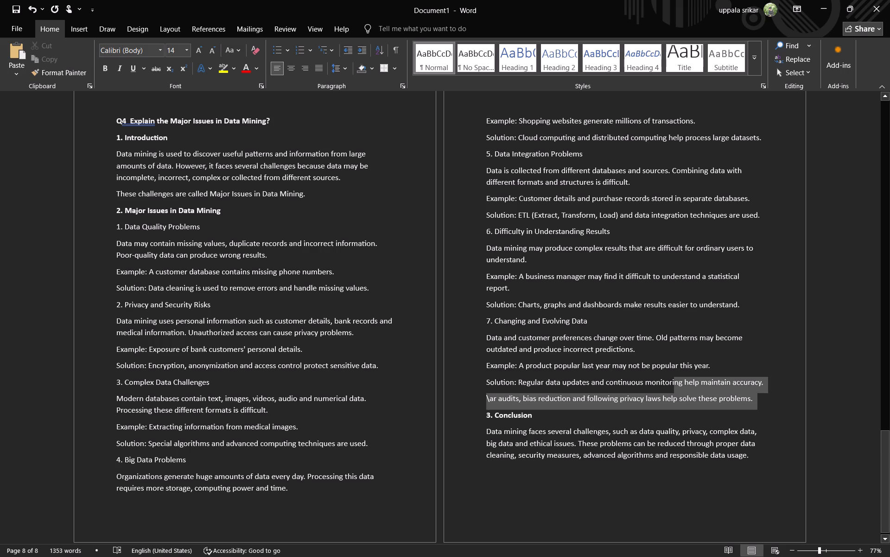
{"action": "left_click_drag", "start_coordinate": [632, 382], "coordinate": [476, 404]}
{"action": "key", "text": "BackSpace"}
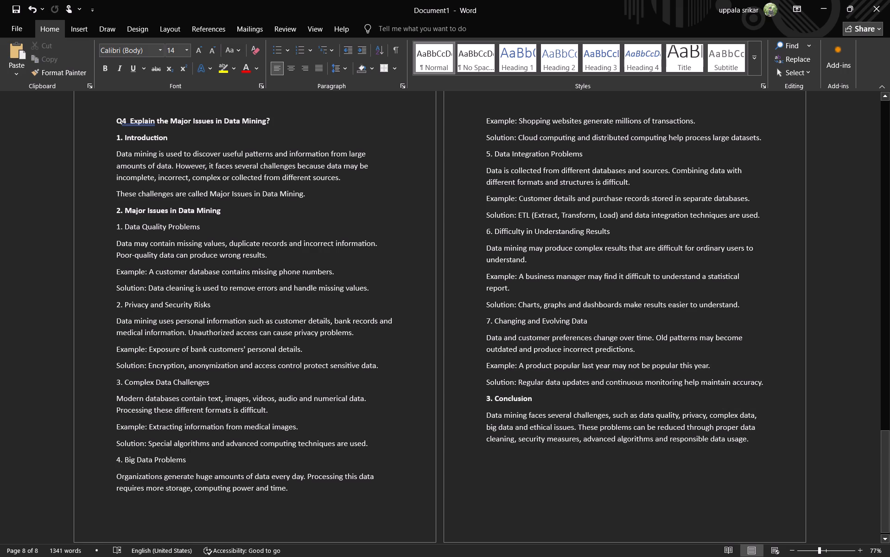
Add blank lines after the Q4 conclusion paragraph until the document continues on a new page.
{"action": "left_click", "coordinate": [783, 449]}
{"action": "key", "text": "Return"}
{"action": "key", "text": "Return"}
{"action": "key", "text": "Return"}
{"action": "key", "text": "Return"}
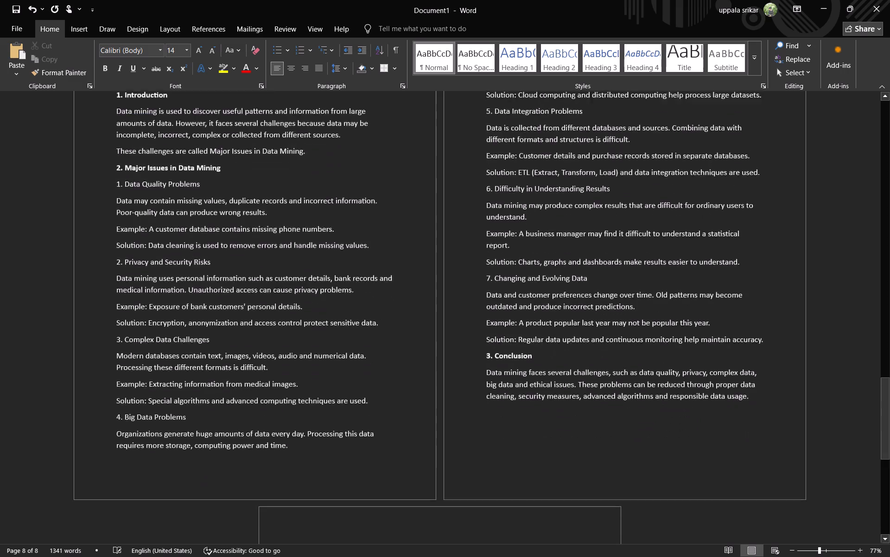
{"action": "key", "text": "Return"}
{"action": "key", "text": "BackSpace"}
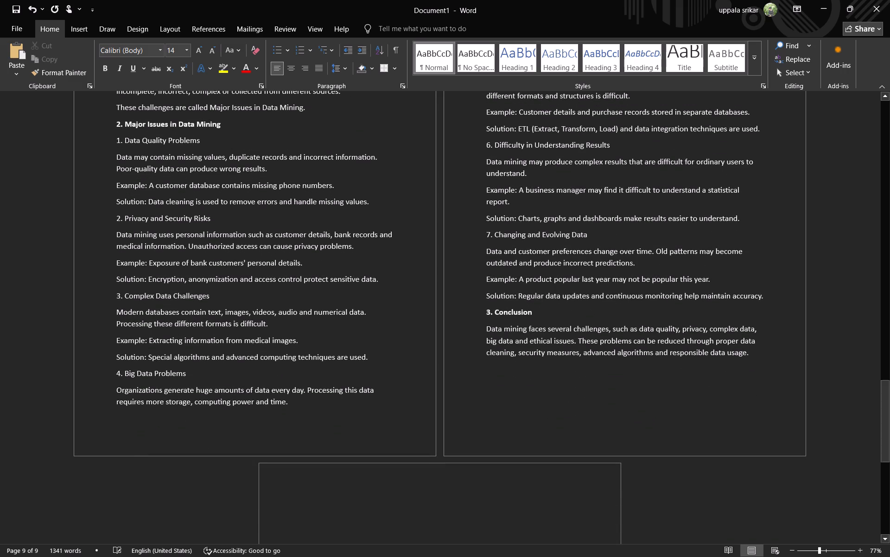
Insert a blank line above the "3. Conclusion" heading of the Q4 answer.
{"action": "left_click", "coordinate": [769, 294]}
{"action": "key", "text": "Return"}
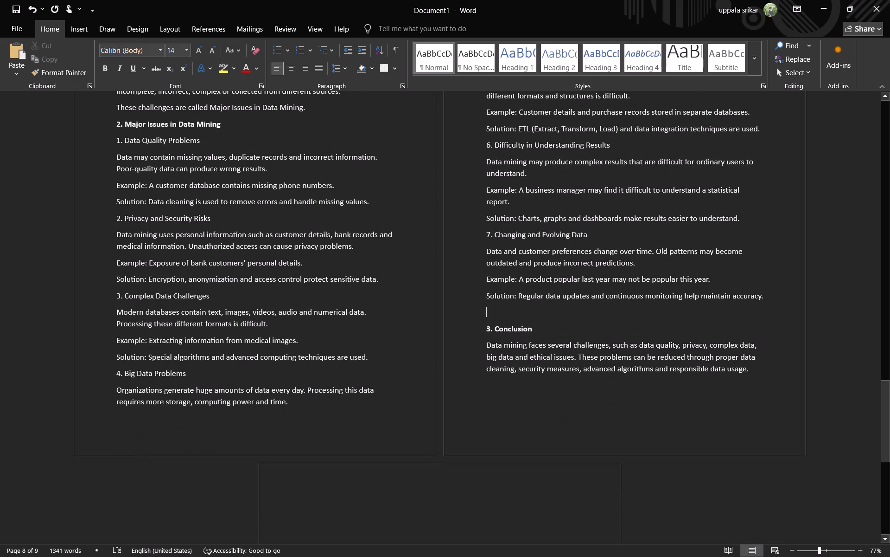
Add a bottom border line on a new empty line directly after the Q4 conclusion paragraph.
{"action": "left_click", "coordinate": [767, 376]}
{"action": "key", "text": "Return"}
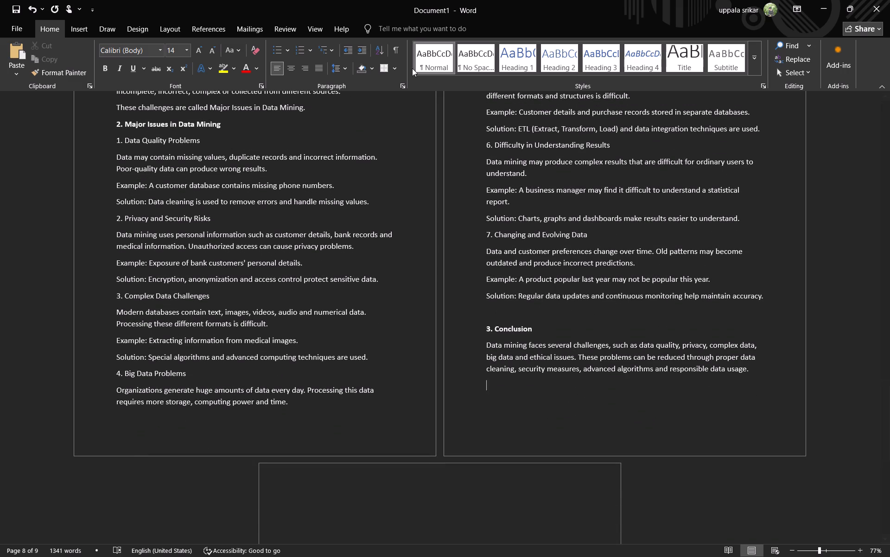
{"action": "left_click", "coordinate": [394, 67]}
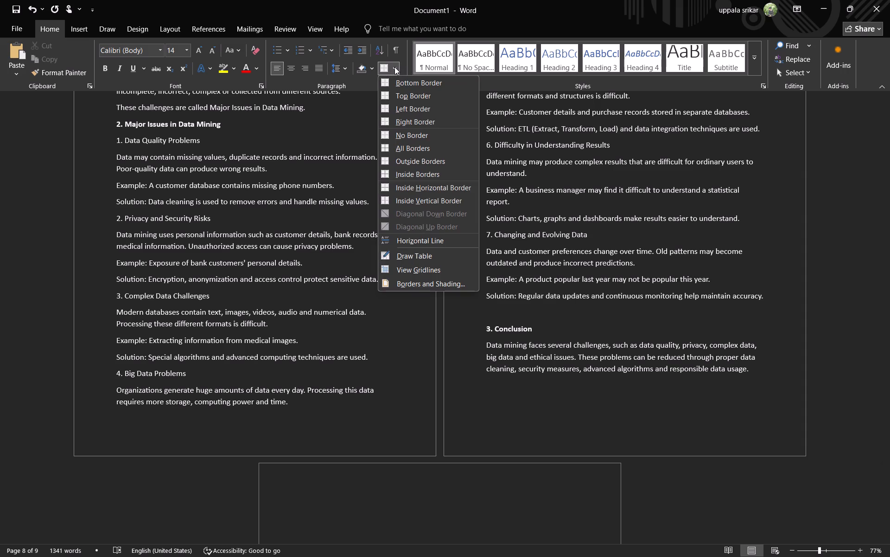
{"action": "left_click", "coordinate": [400, 82]}
{"action": "left_click", "coordinate": [503, 432]}
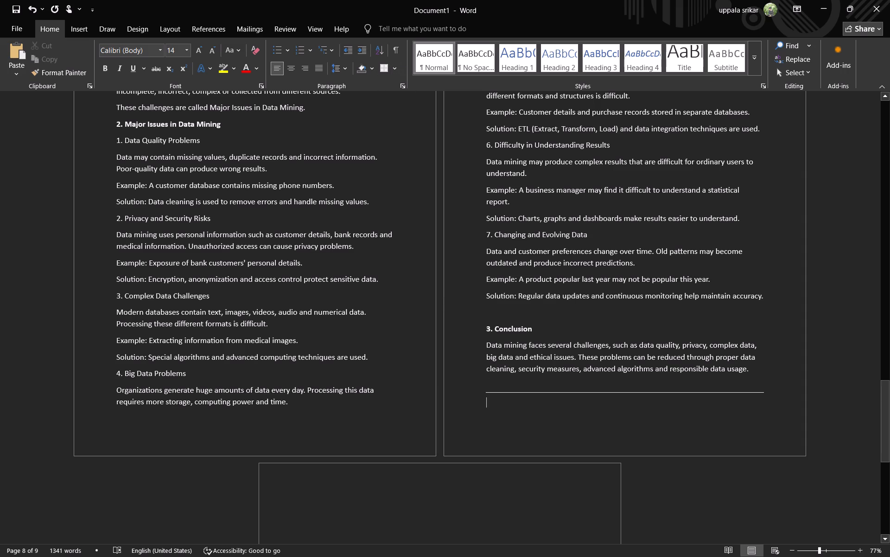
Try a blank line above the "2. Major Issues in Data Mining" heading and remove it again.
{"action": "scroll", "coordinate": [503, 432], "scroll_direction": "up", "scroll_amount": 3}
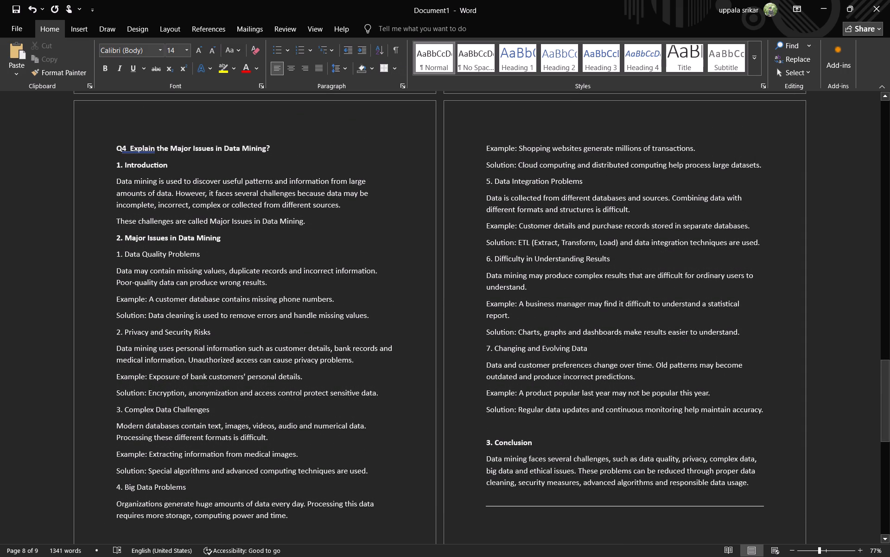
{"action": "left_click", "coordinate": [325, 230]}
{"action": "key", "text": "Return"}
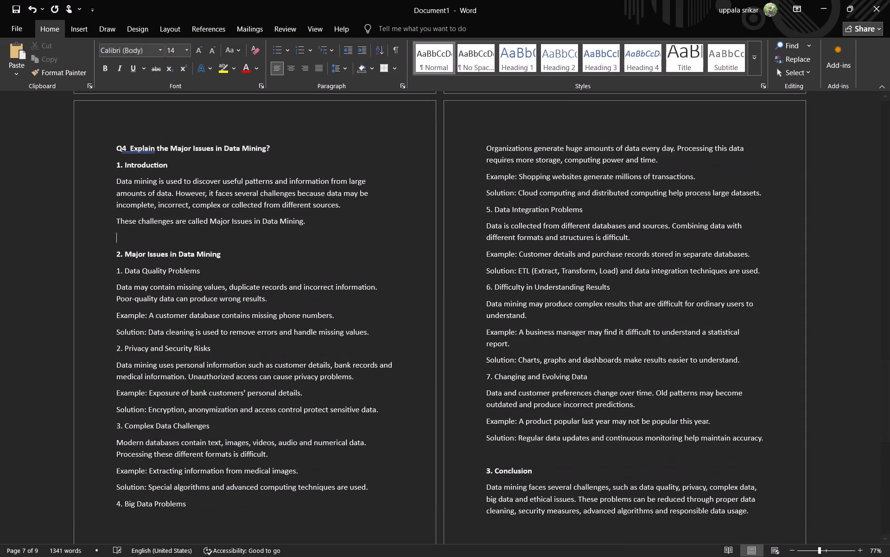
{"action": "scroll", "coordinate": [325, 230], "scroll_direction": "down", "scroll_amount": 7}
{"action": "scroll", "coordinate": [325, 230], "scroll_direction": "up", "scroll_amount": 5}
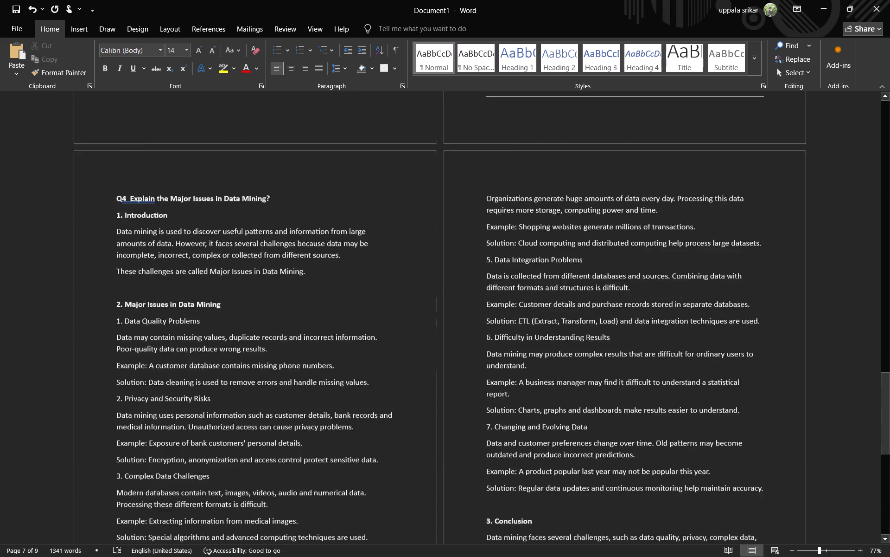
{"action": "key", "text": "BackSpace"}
Place the text cursor at the start of the blank last page and turn on bold formatting.
{"action": "scroll", "coordinate": [325, 230], "scroll_direction": "down", "scroll_amount": 6}
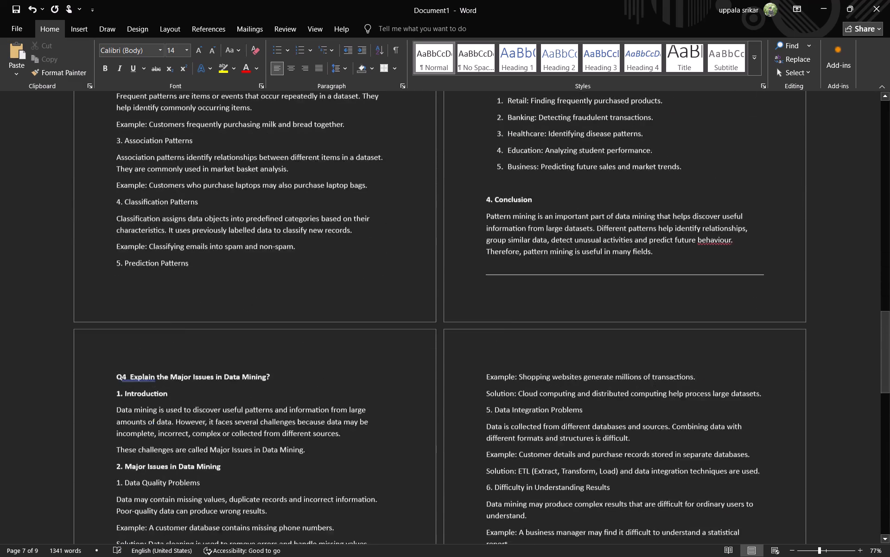
{"action": "scroll", "coordinate": [325, 230], "scroll_direction": "down", "scroll_amount": 3}
{"action": "scroll", "coordinate": [325, 230], "scroll_direction": "up", "scroll_amount": 1}
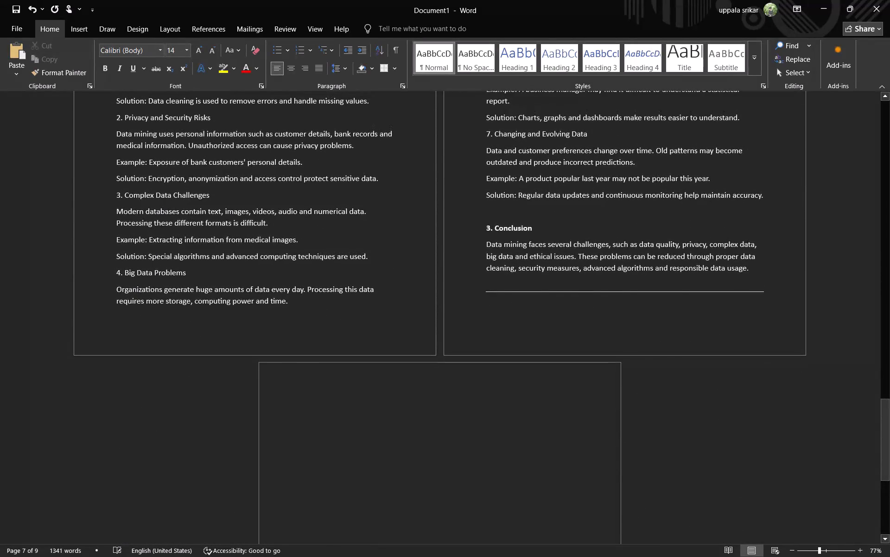
{"action": "scroll", "coordinate": [377, 380], "scroll_direction": "up", "scroll_amount": 2}
{"action": "scroll", "coordinate": [377, 380], "scroll_direction": "down", "scroll_amount": 1}
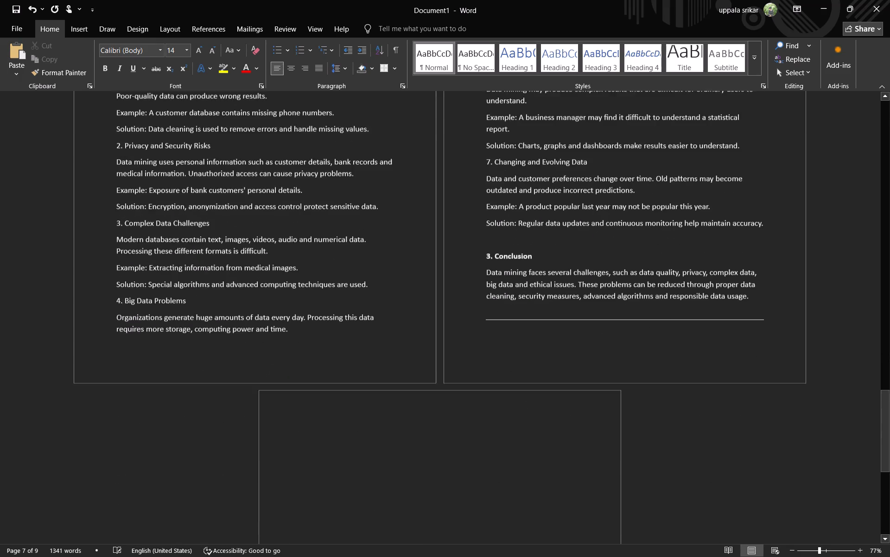
{"action": "scroll", "coordinate": [377, 380], "scroll_direction": "down", "scroll_amount": 1}
{"action": "left_click", "coordinate": [387, 410]}
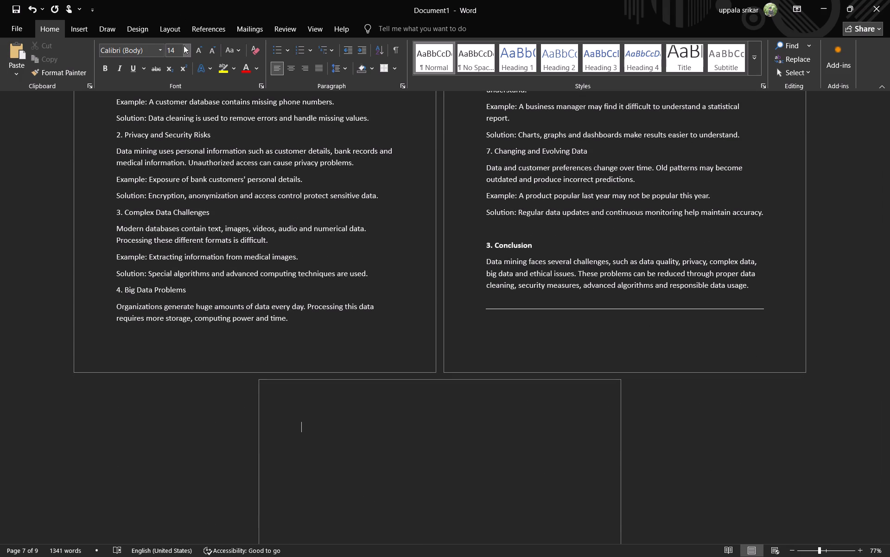
{"action": "left_click", "coordinate": [108, 68]}
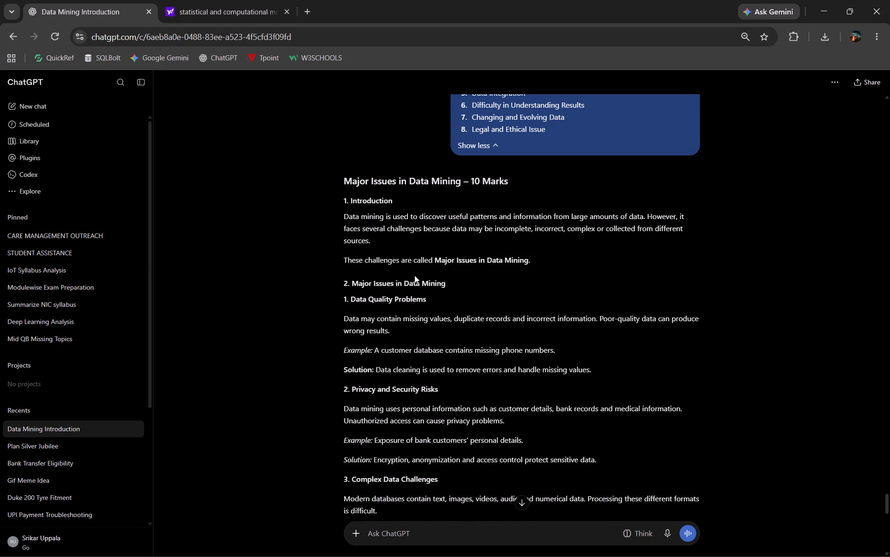
{"action": "scroll", "coordinate": [413, 271], "scroll_direction": "down", "scroll_amount": 1}
{"action": "left_click", "coordinate": [61, 337]}
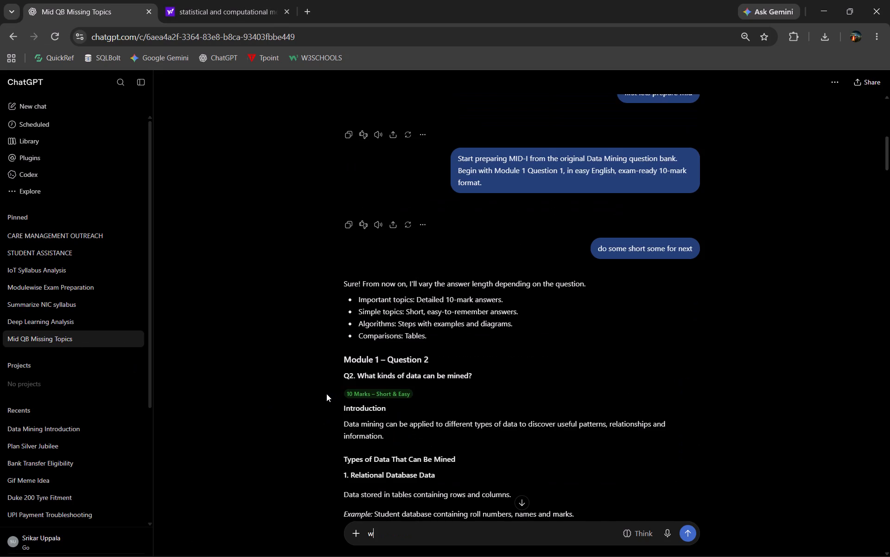
{"action": "scroll", "coordinate": [326, 394], "scroll_direction": "down", "scroll_amount": 7}
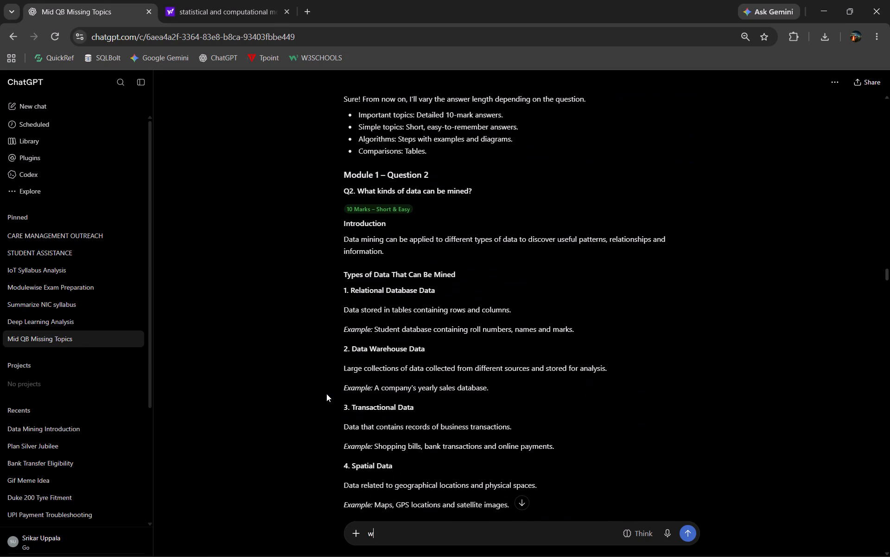
{"action": "scroll", "coordinate": [326, 394], "scroll_direction": "down", "scroll_amount": 7}
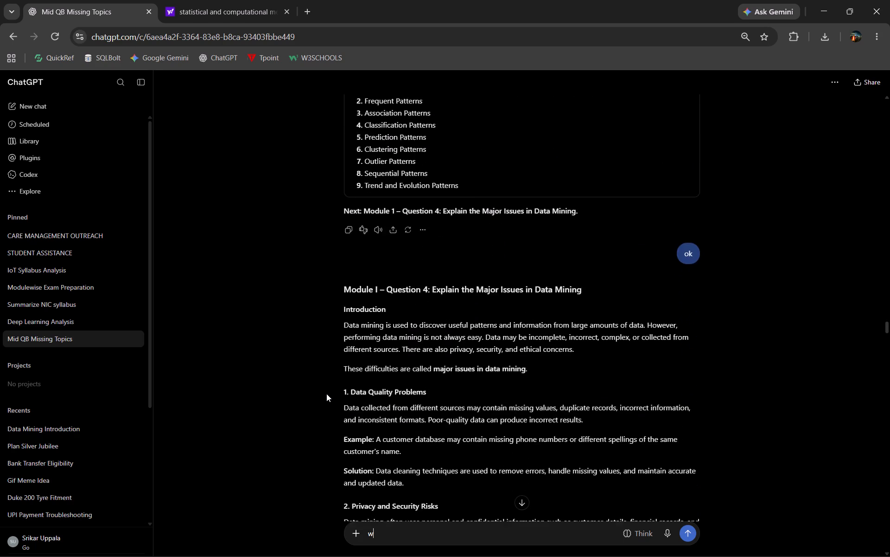
{"action": "scroll", "coordinate": [326, 394], "scroll_direction": "down", "scroll_amount": 11}
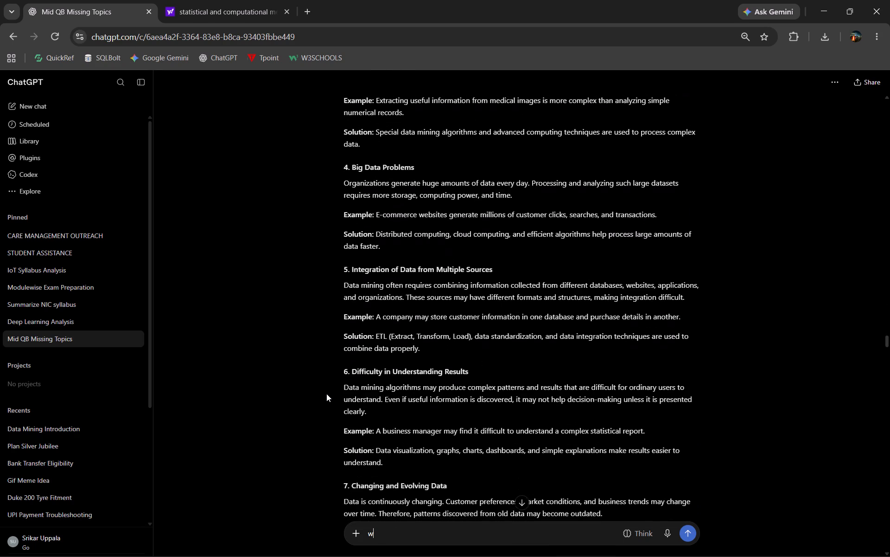
{"action": "scroll", "coordinate": [326, 394], "scroll_direction": "down", "scroll_amount": 11}
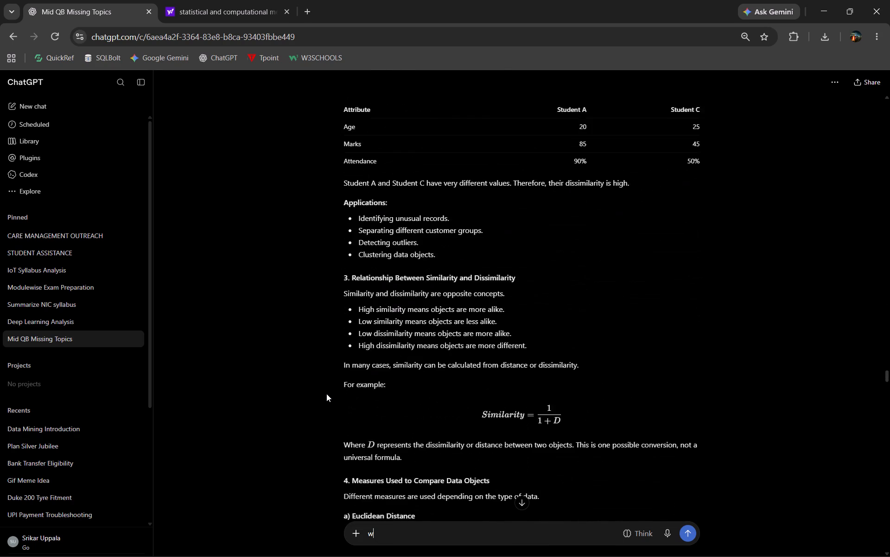
{"action": "scroll", "coordinate": [326, 394], "scroll_direction": "down", "scroll_amount": 4}
{"action": "scroll", "coordinate": [326, 394], "scroll_direction": "up", "scroll_amount": 6}
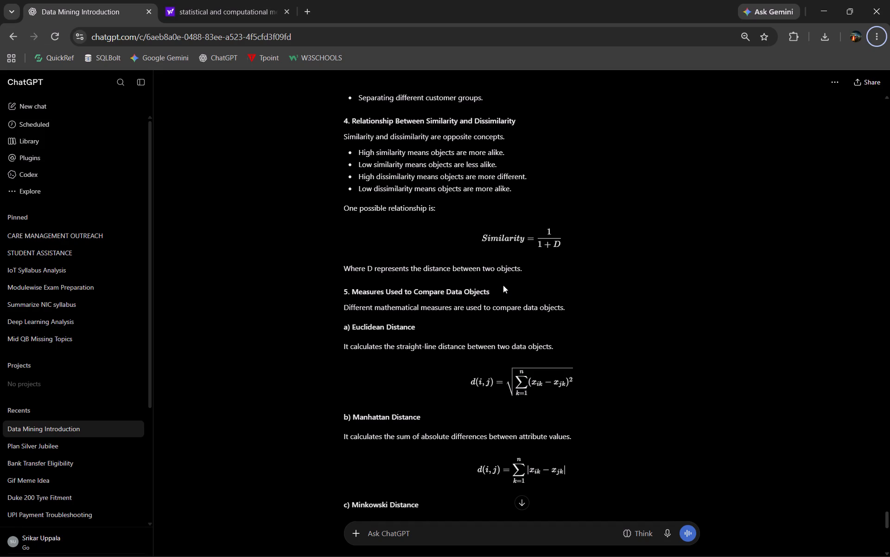
Capture a screenshot of the rendered "Similarity = 1/(1+D)" formula from section 4 of the ChatGPT answer.
{"action": "key", "text": "F10"}
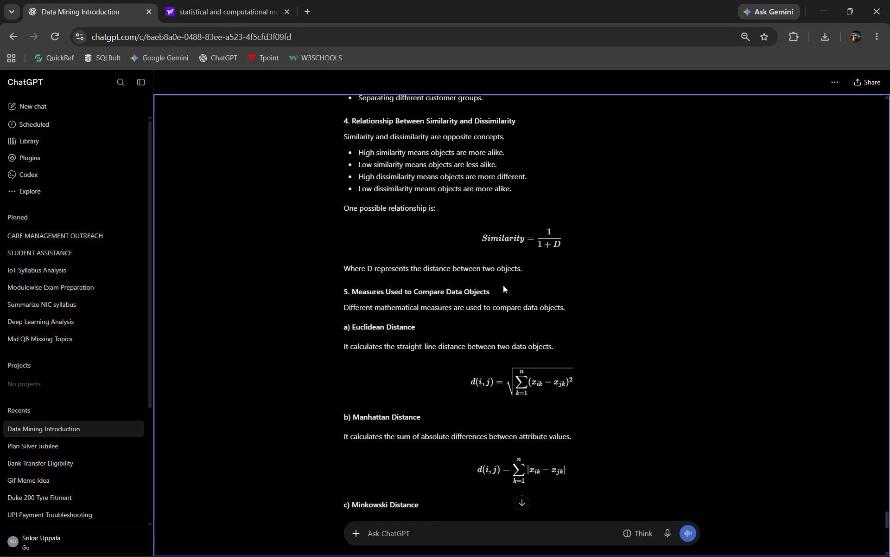
{"action": "key", "text": "Print"}
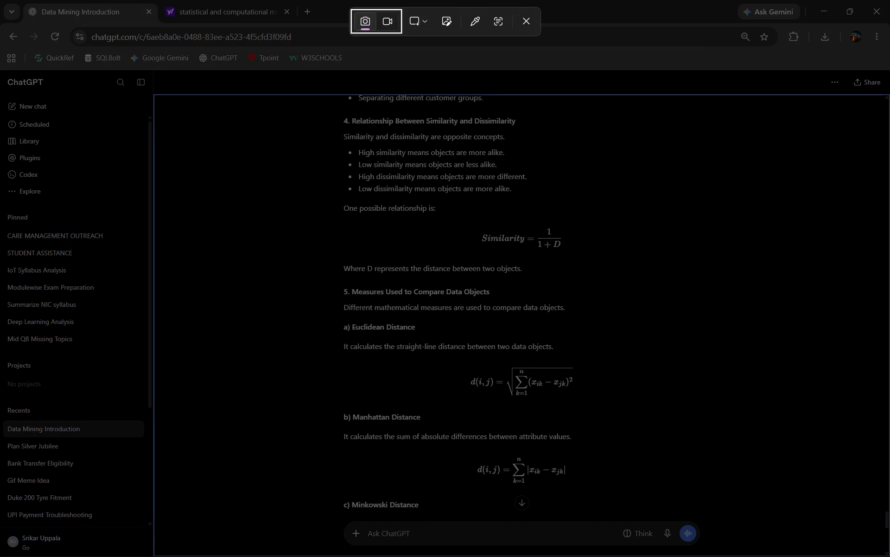
{"action": "left_click_drag", "start_coordinate": [473, 219], "coordinate": [569, 259]}
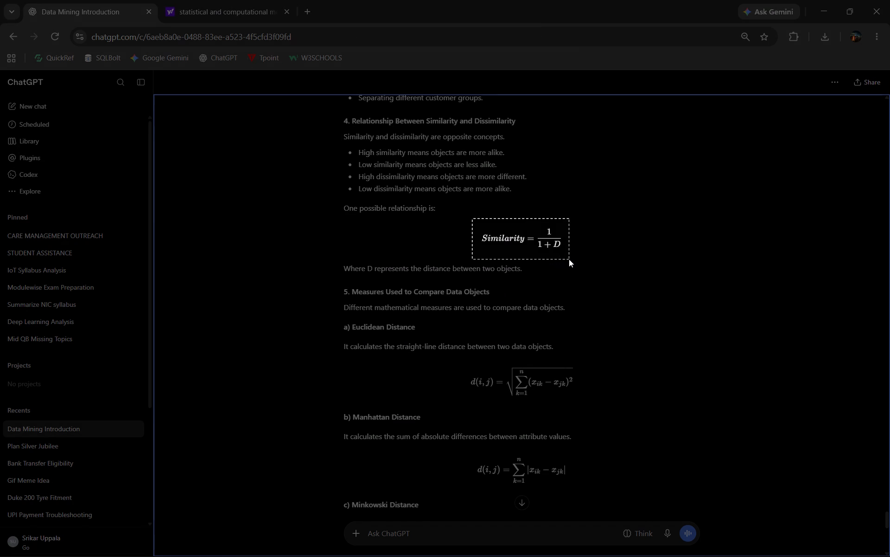
{"action": "left_click_drag", "start_coordinate": [569, 259], "coordinate": [574, 258]}
{"action": "left_click_drag", "start_coordinate": [574, 258], "coordinate": [572, 258]}
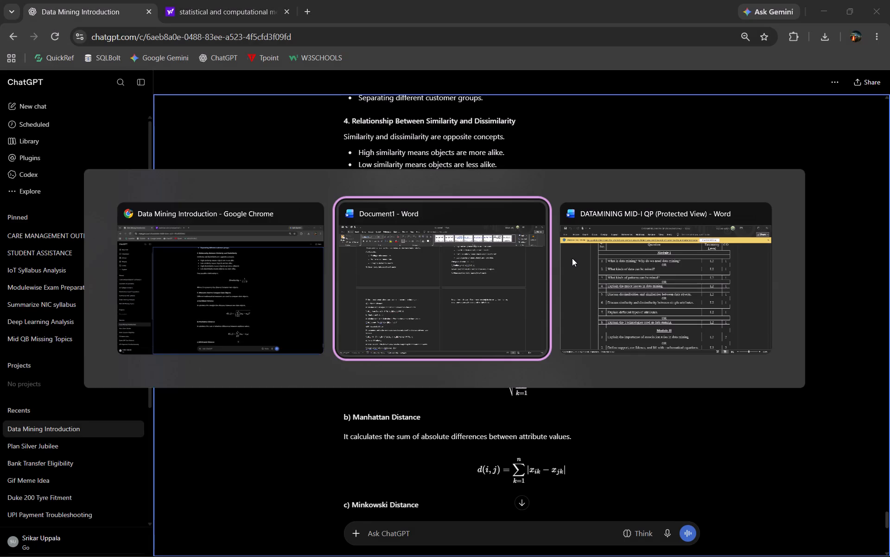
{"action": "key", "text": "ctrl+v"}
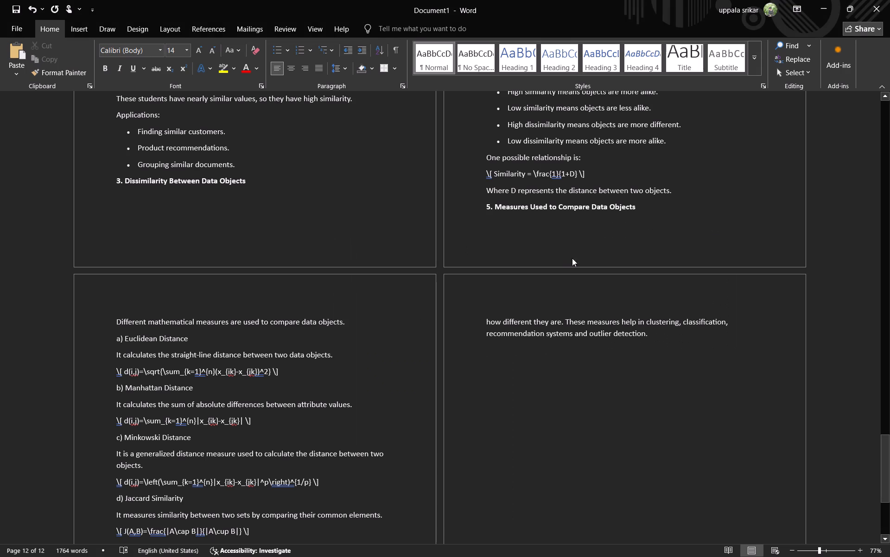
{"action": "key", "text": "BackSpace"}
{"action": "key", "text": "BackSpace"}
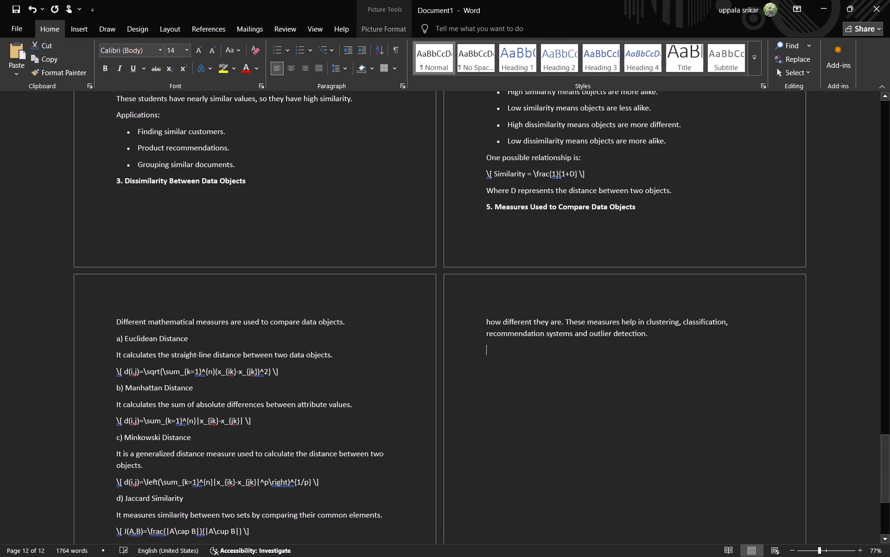
Replace the raw Similarity formula code under "One possible relationship is:" in Word with the captured formula image.
{"action": "scroll", "coordinate": [572, 258], "scroll_direction": "up", "scroll_amount": 7}
{"action": "scroll", "coordinate": [572, 258], "scroll_direction": "down", "scroll_amount": 1}
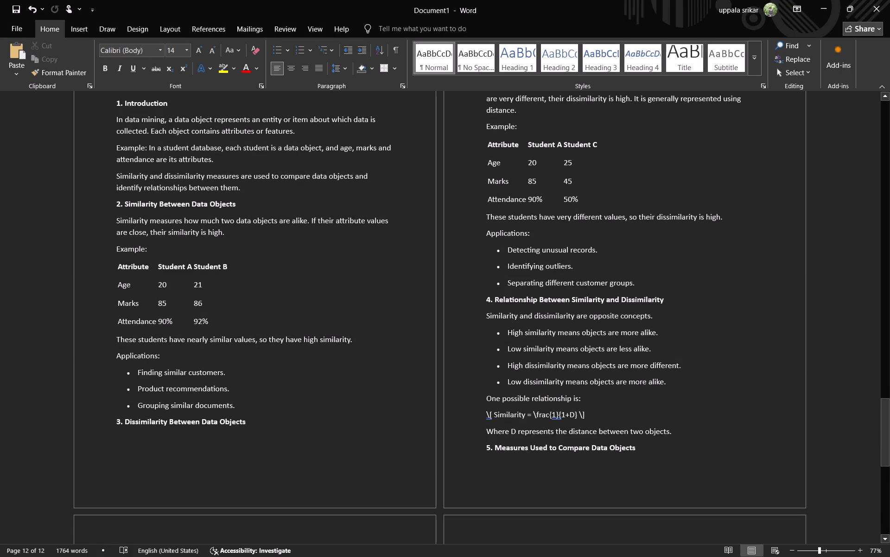
{"action": "left_click", "coordinate": [603, 415]}
{"action": "key", "text": "BackSpace"}
{"action": "key", "text": "BackSpace"}
{"action": "key", "text": "BackSpace"}
{"action": "key", "text": "BackSpace"}
{"action": "key", "text": "BackSpace"}
{"action": "key", "text": "BackSpace"}
{"action": "key", "text": "BackSpace"}
{"action": "key", "text": "BackSpace"}
{"action": "key", "text": "BackSpace"}
{"action": "key", "text": "BackSpace"}
{"action": "key", "text": "BackSpace"}
{"action": "key", "text": "BackSpace"}
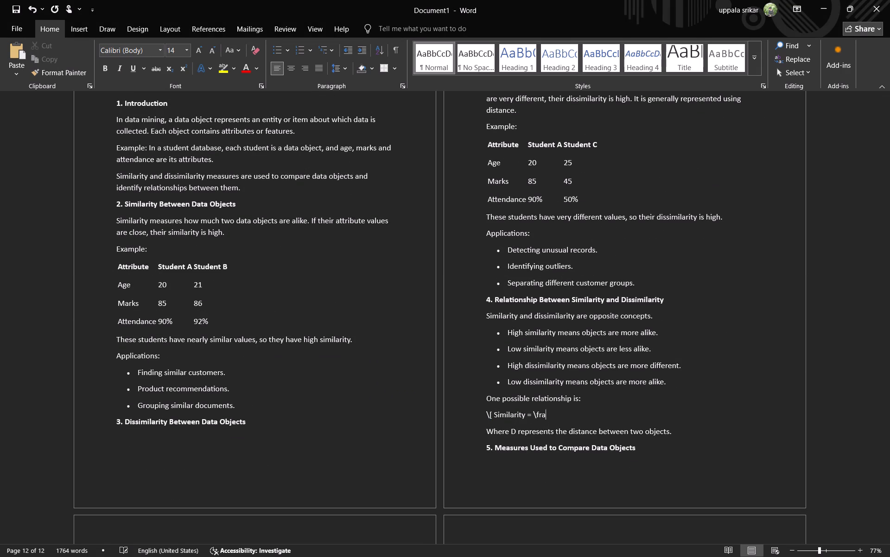
{"action": "key", "text": "BackSpace"}
{"action": "key", "text": "BackSpace"}
{"action": "key", "text": "BackSpace"}
{"action": "key", "text": "BackSpace"}
{"action": "key", "text": "BackSpace"}
{"action": "key", "text": "BackSpace"}
{"action": "key", "text": "BackSpace"}
{"action": "key", "text": "BackSpace"}
{"action": "key", "text": "BackSpace"}
{"action": "key", "text": "BackSpace"}
{"action": "key", "text": "BackSpace"}
{"action": "key", "text": "BackSpace"}
{"action": "key", "text": "BackSpace"}
{"action": "key", "text": "BackSpace"}
{"action": "key", "text": "BackSpace"}
{"action": "key", "text": "BackSpace"}
{"action": "key", "text": "BackSpace"}
{"action": "key", "text": "BackSpace"}
{"action": "key", "text": "BackSpace"}
{"action": "key", "text": "BackSpace"}
{"action": "key", "text": "BackSpace"}
{"action": "key", "text": "Return"}
{"action": "key", "text": "ctrl+v"}
Replace the raw Euclidean Distance formula code in Word with a screenshot of ChatGPT's rendered formula, keeping "b) Manhattan Distance" on its own line.
{"action": "scroll", "coordinate": [603, 415], "scroll_direction": "down", "scroll_amount": 6}
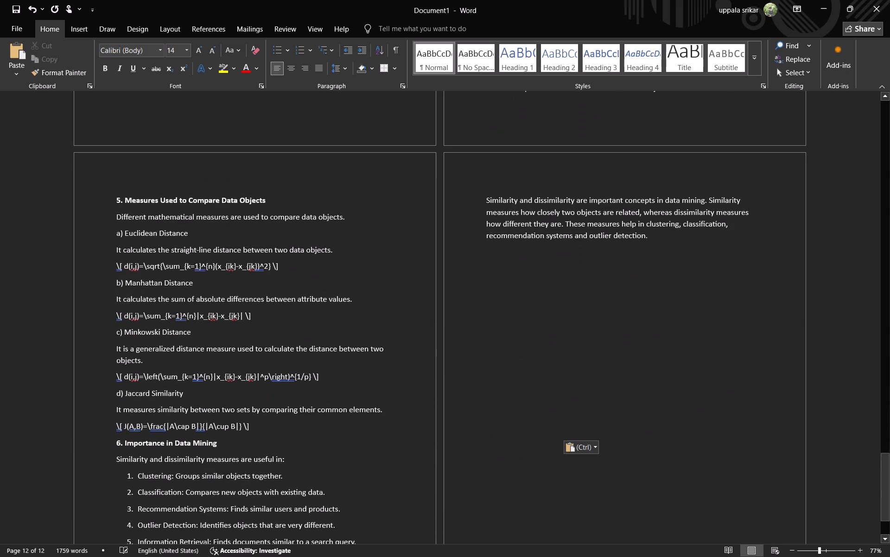
{"action": "left_click_drag", "start_coordinate": [296, 271], "coordinate": [120, 259]}
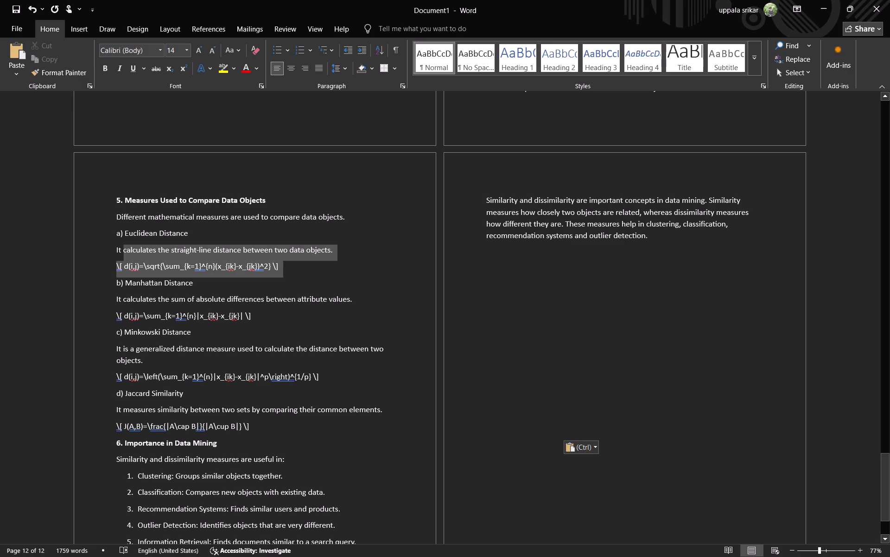
{"action": "left_click_drag", "start_coordinate": [120, 259], "coordinate": [114, 269]}
{"action": "key", "text": "BackSpace"}
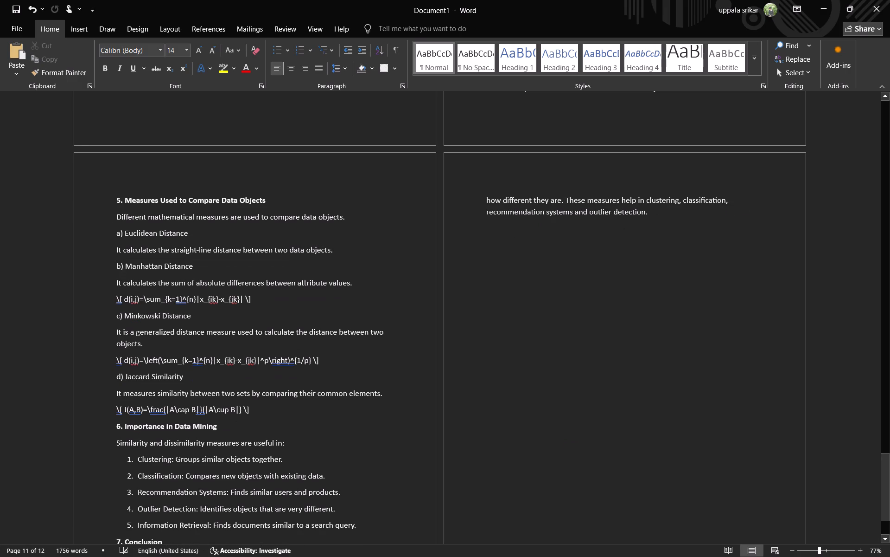
{"action": "left_click", "coordinate": [313, 314]}
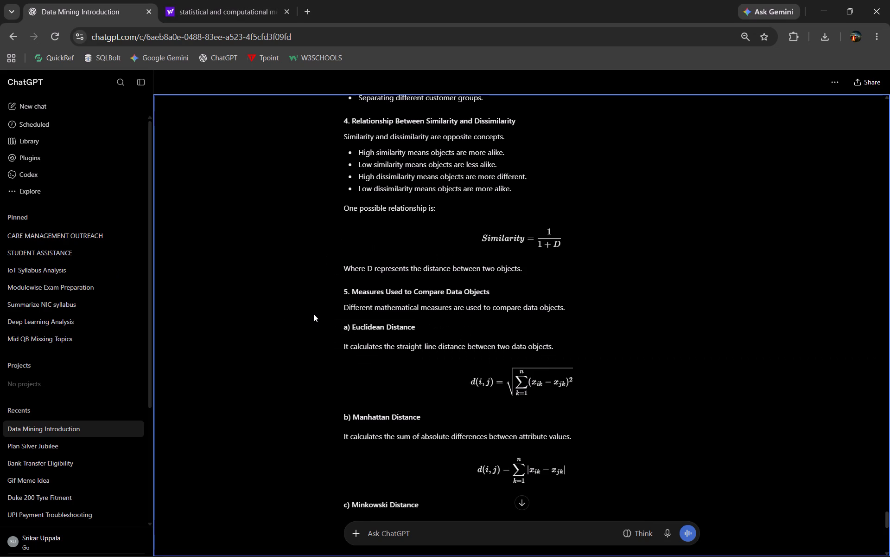
{"action": "key", "text": "Print"}
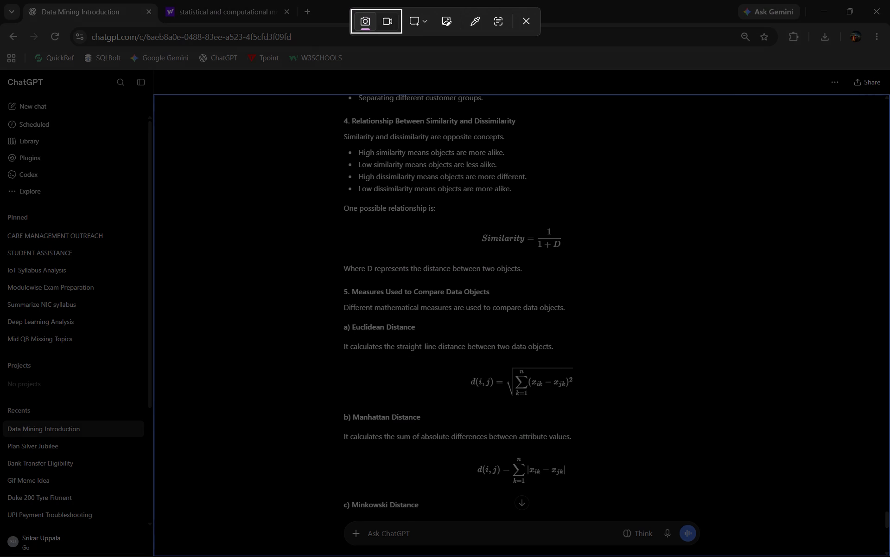
{"action": "left_click_drag", "start_coordinate": [461, 360], "coordinate": [587, 404]}
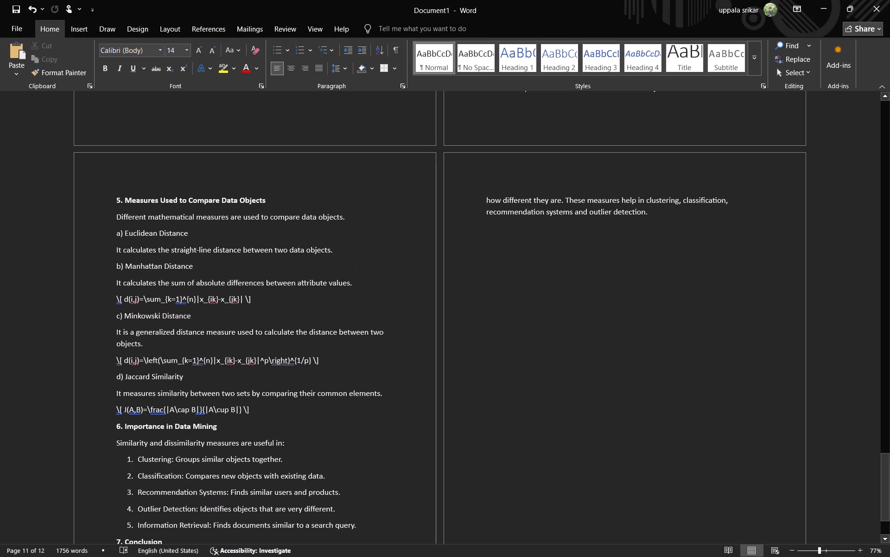
{"action": "key", "text": "ctrl+v"}
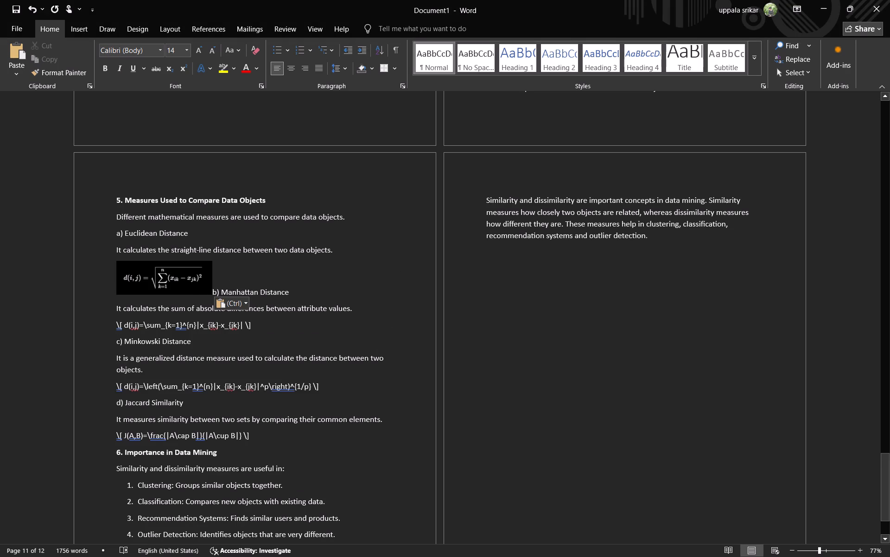
{"action": "key", "text": "Return"}
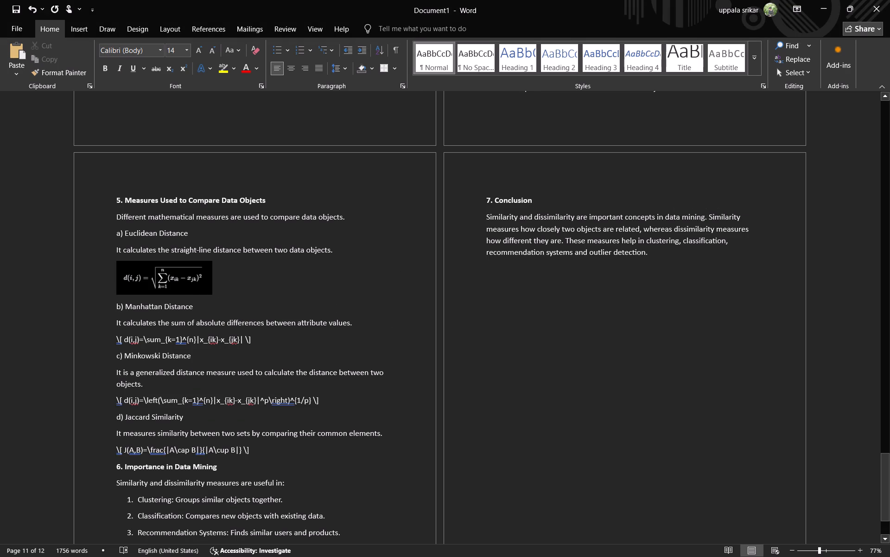
Replace the raw Manhattan Distance formula code in Word with a screenshot of ChatGPT's rendered formula, keeping "c) Minkowski Distance" on its own line.
{"action": "left_click_drag", "start_coordinate": [254, 340], "coordinate": [121, 341]}
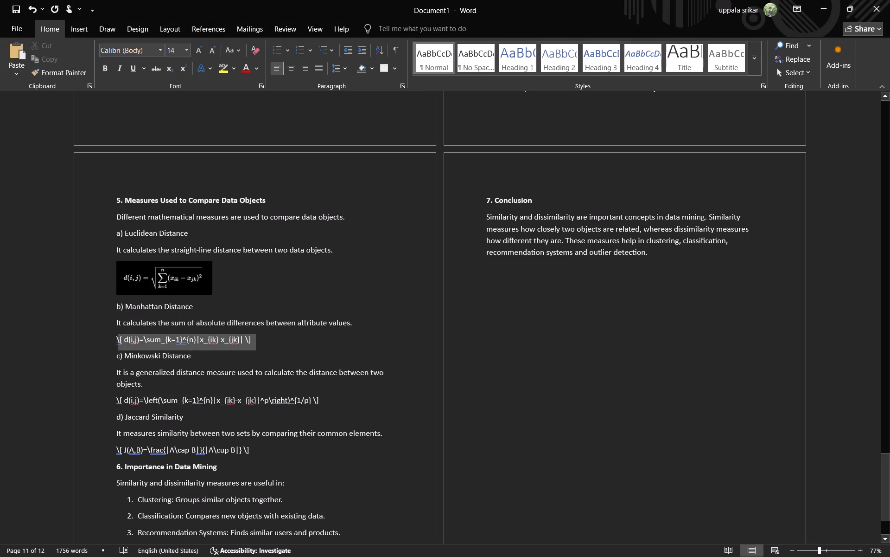
{"action": "left_click_drag", "start_coordinate": [121, 341], "coordinate": [122, 341]}
{"action": "key", "text": "BackSpace"}
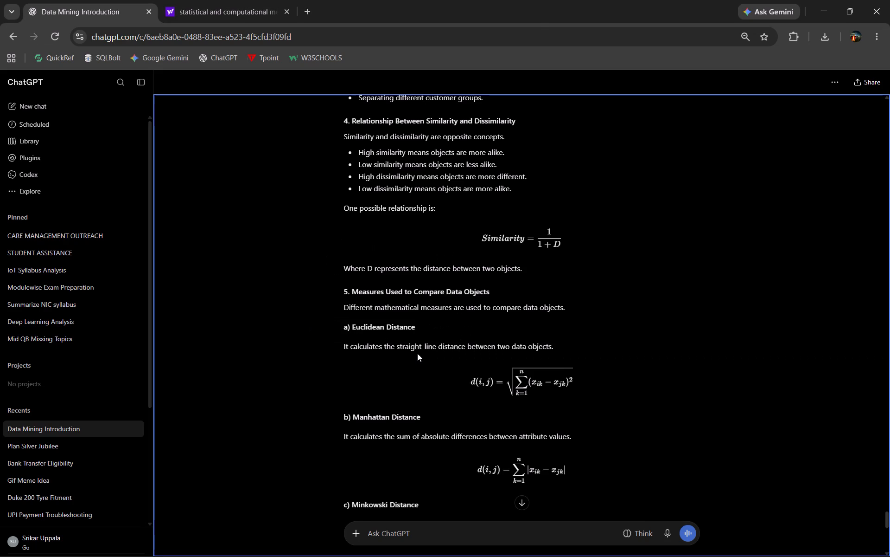
{"action": "key", "text": "Print"}
{"action": "left_click_drag", "start_coordinate": [468, 453], "coordinate": [575, 493]}
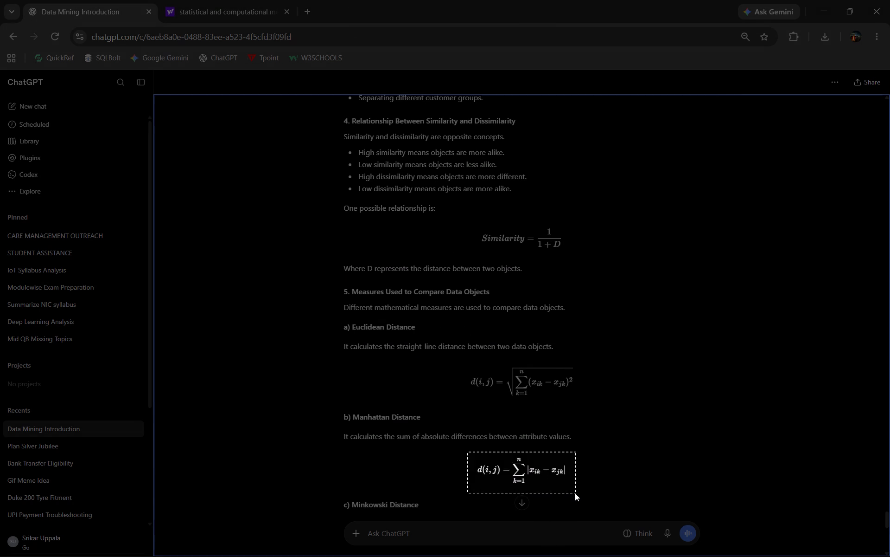
{"action": "left_click_drag", "start_coordinate": [575, 493], "coordinate": [576, 492]}
{"action": "scroll", "coordinate": [576, 492], "scroll_direction": "down", "scroll_amount": 3}
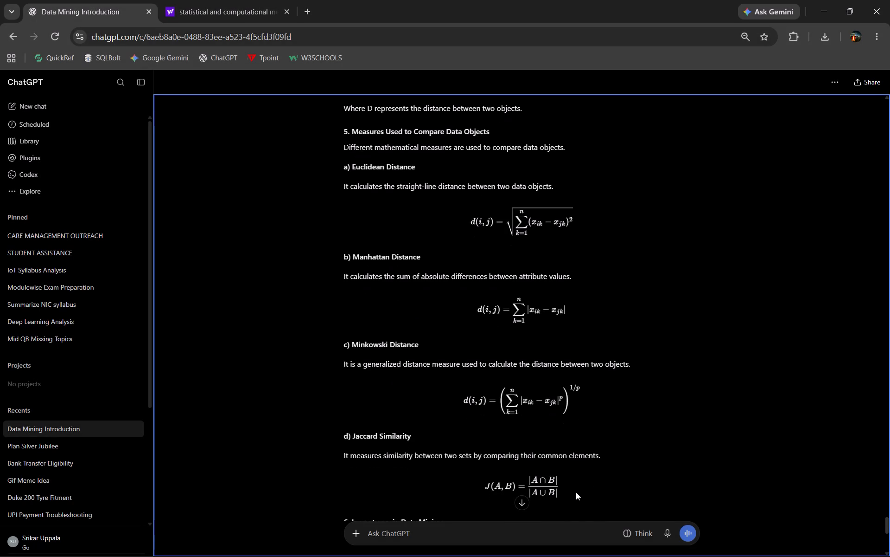
{"action": "scroll", "coordinate": [576, 492], "scroll_direction": "down", "scroll_amount": 1}
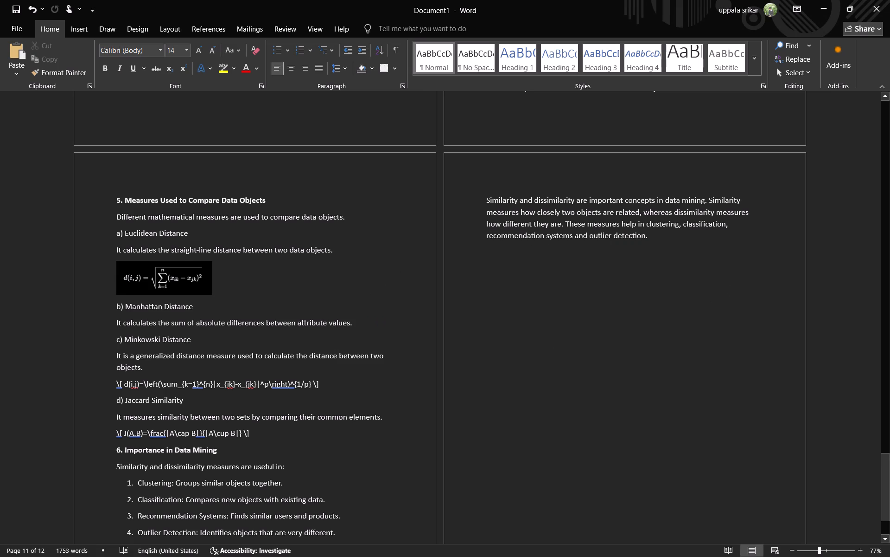
{"action": "key", "text": "ctrl+v"}
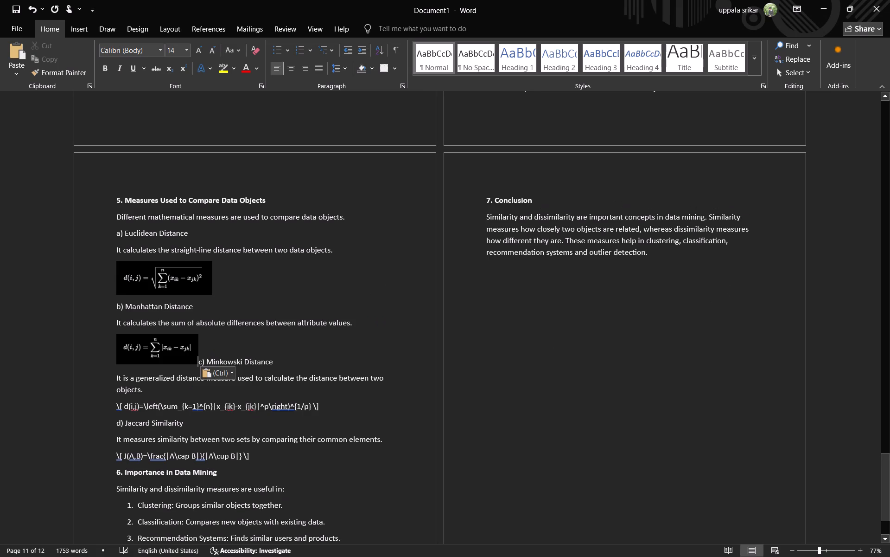
{"action": "key", "text": "Return"}
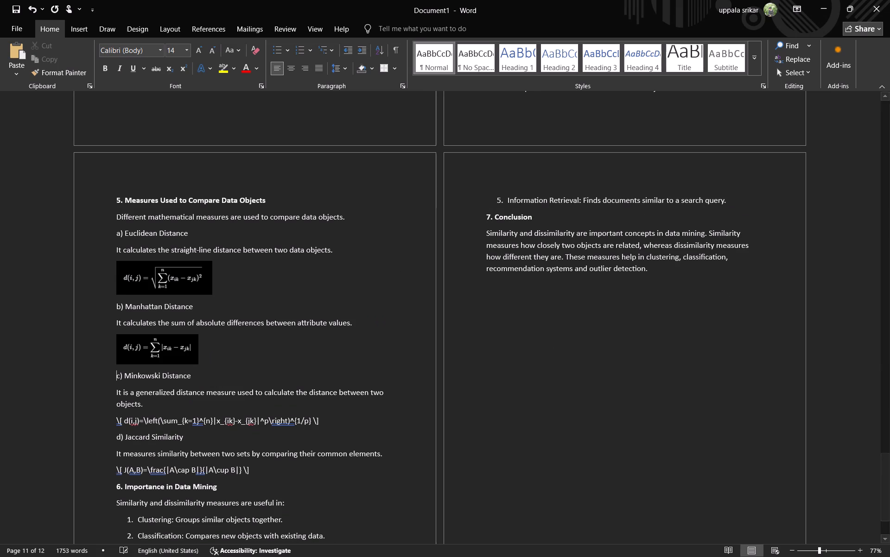
Replace the raw Minkowski Distance formula code in Word with a screenshot of ChatGPT's rendered formula, keeping "d) Jaccard Similarity" on its own line.
{"action": "left_click_drag", "start_coordinate": [330, 418], "coordinate": [117, 402]}
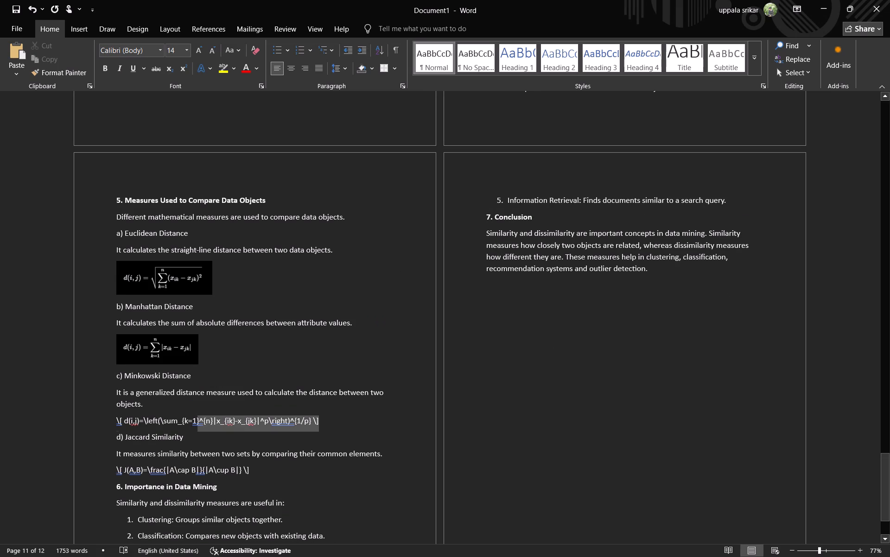
{"action": "left_click_drag", "start_coordinate": [117, 402], "coordinate": [106, 419]}
{"action": "key", "text": "BackSpace"}
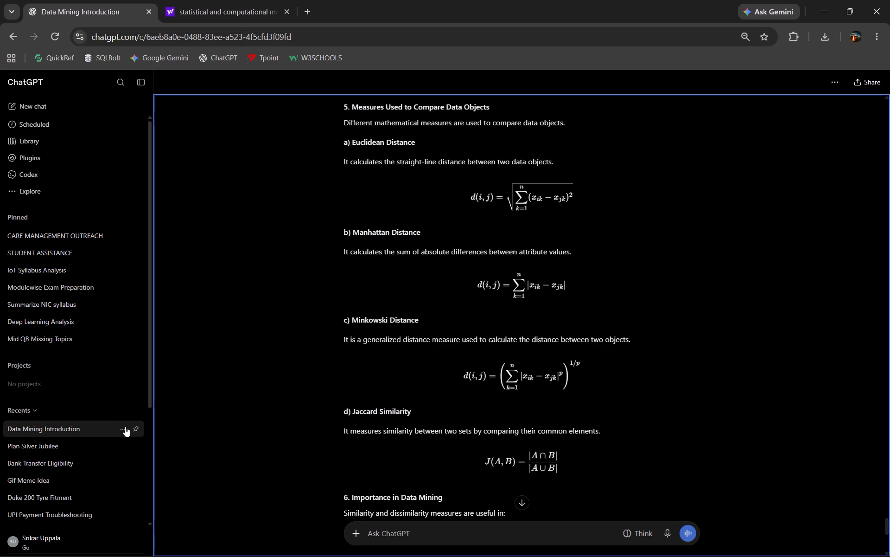
{"action": "key", "text": "Print"}
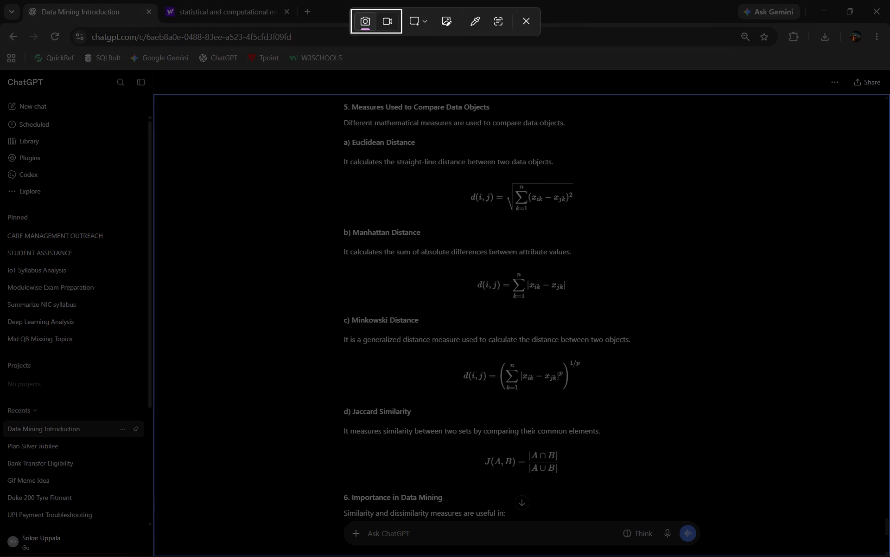
{"action": "left_click_drag", "start_coordinate": [455, 356], "coordinate": [593, 397]}
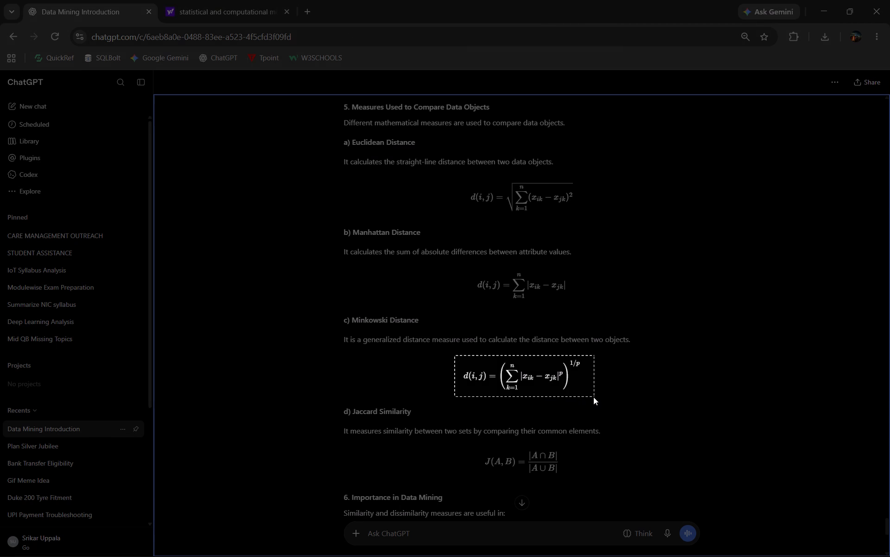
{"action": "left_click_drag", "start_coordinate": [593, 397], "coordinate": [588, 397]}
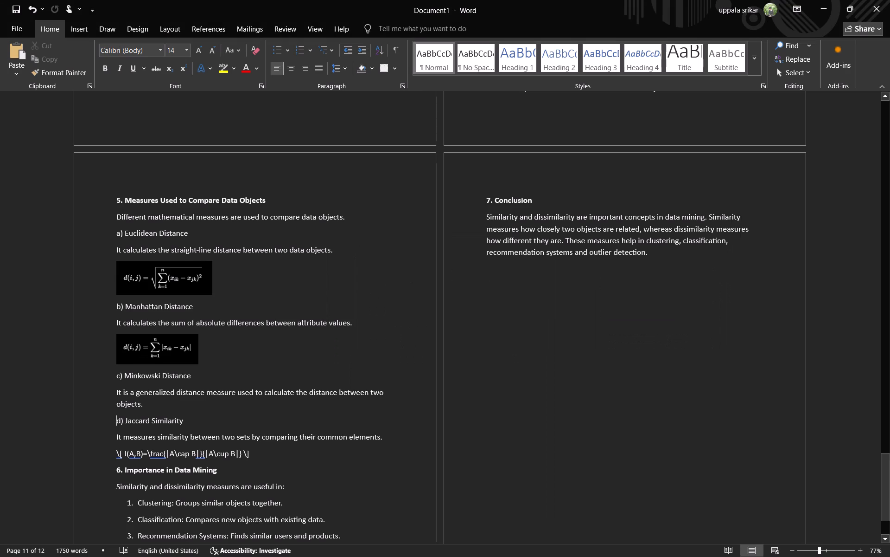
{"action": "key", "text": "ctrl+v"}
{"action": "key", "text": "Return"}
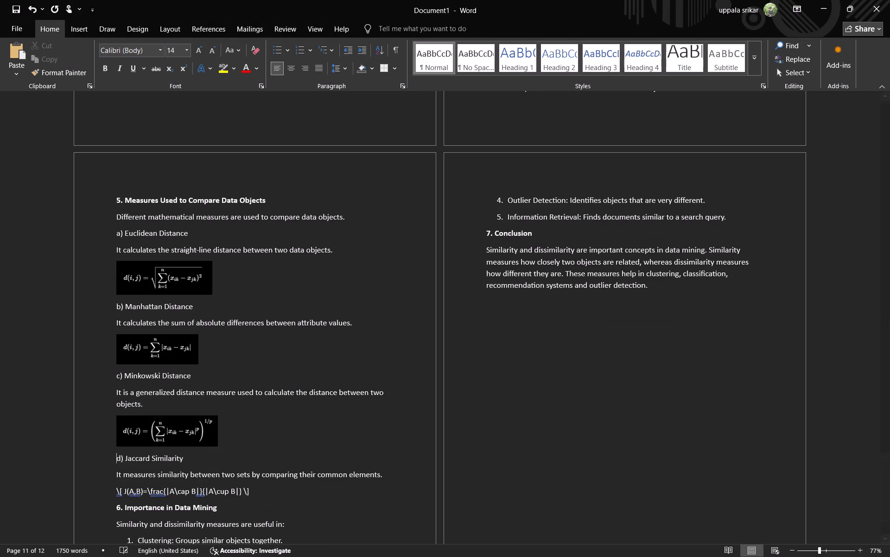
Replace the raw Jaccard Similarity formula code in Word with a screenshot of ChatGPT's rendered formula, keeping "6. Importance in Data Mining" on its own line.
{"action": "scroll", "coordinate": [562, 403], "scroll_direction": "down", "scroll_amount": 1}
{"action": "left_click_drag", "start_coordinate": [273, 437], "coordinate": [146, 447]}
{"action": "left_click_drag", "start_coordinate": [265, 452], "coordinate": [265, 452]}
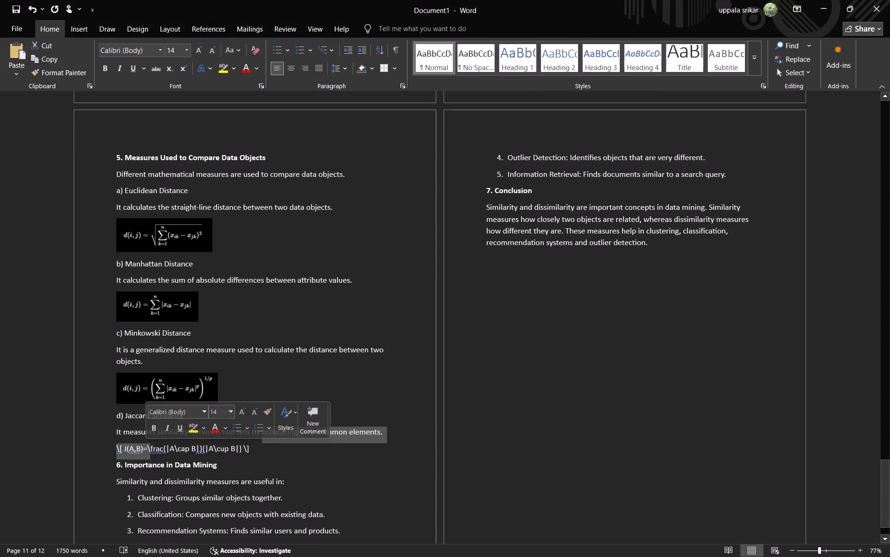
{"action": "left_click_drag", "start_coordinate": [265, 452], "coordinate": [248, 452]}
{"action": "left_click_drag", "start_coordinate": [250, 452], "coordinate": [111, 453]}
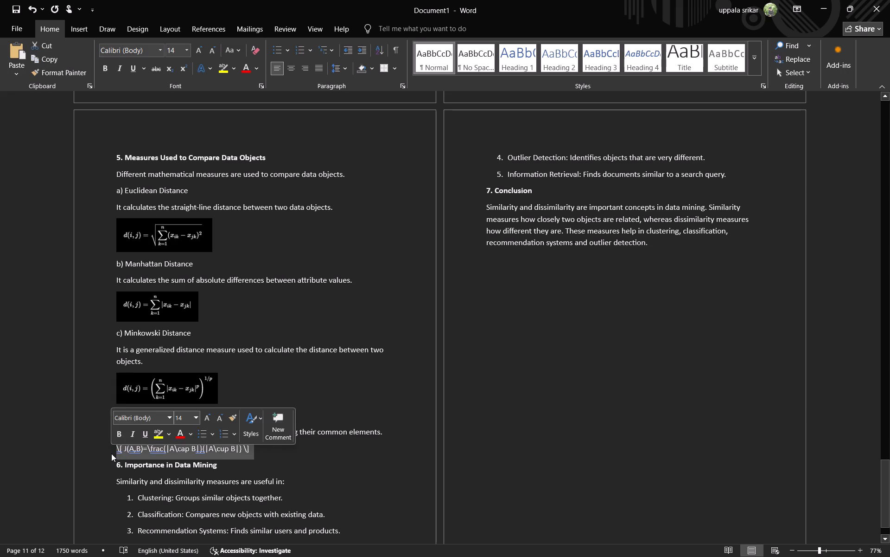
{"action": "key", "text": "BackSpace"}
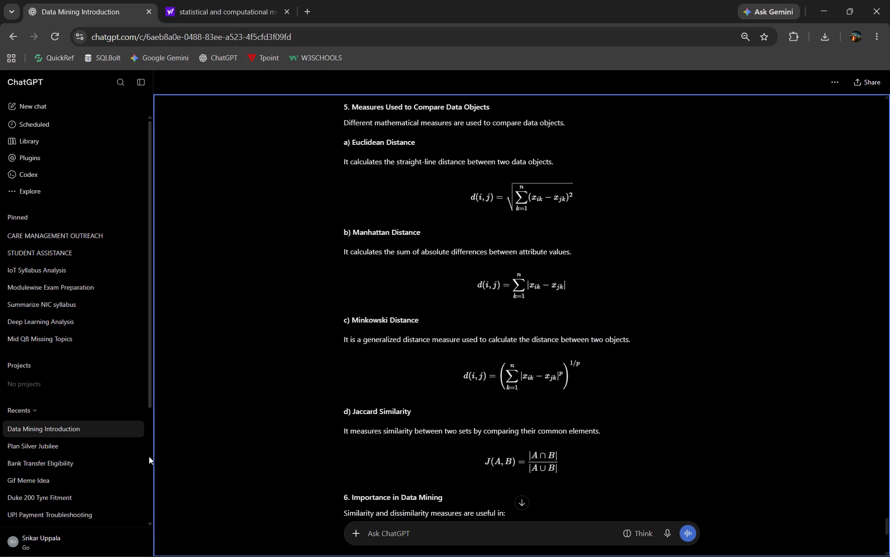
{"action": "key", "text": "Print"}
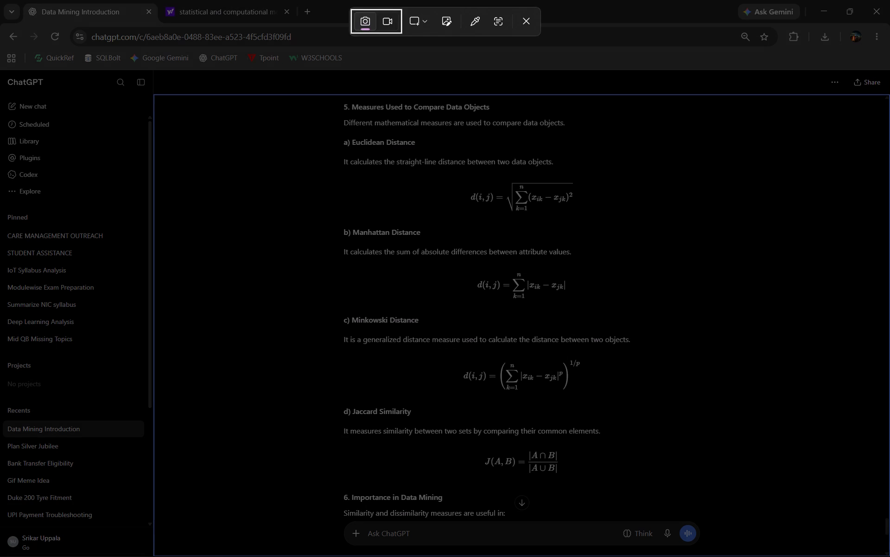
{"action": "left_click_drag", "start_coordinate": [472, 441], "coordinate": [568, 483]}
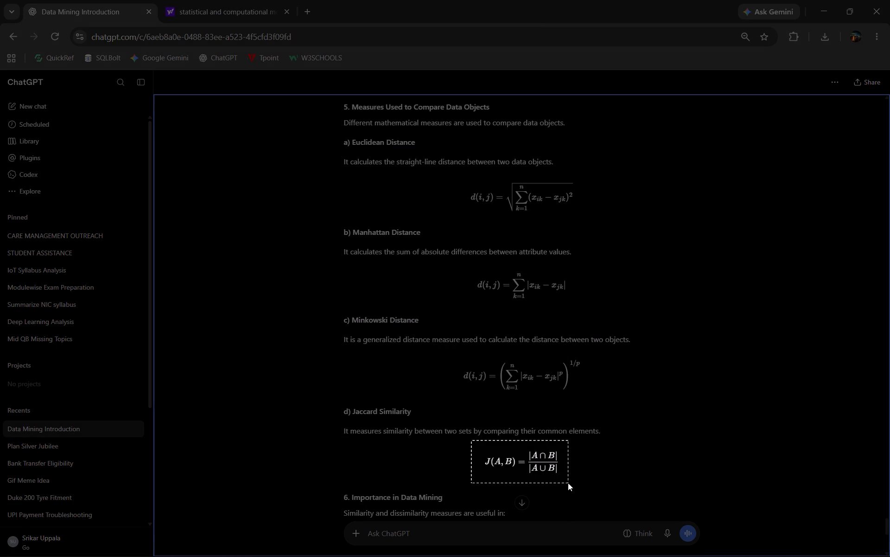
{"action": "left_click_drag", "start_coordinate": [568, 483], "coordinate": [573, 482]}
{"action": "left_click_drag", "start_coordinate": [573, 482], "coordinate": [573, 481]}
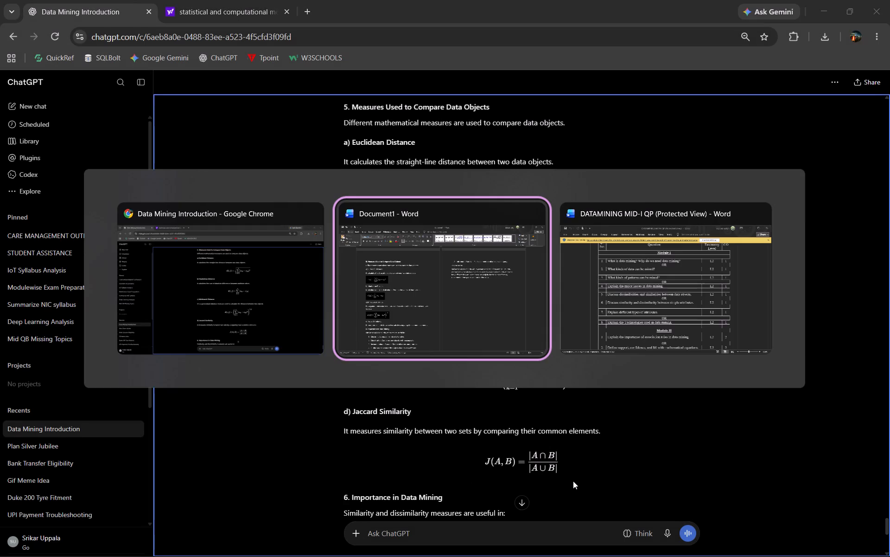
{"action": "key", "text": "ctrl+v"}
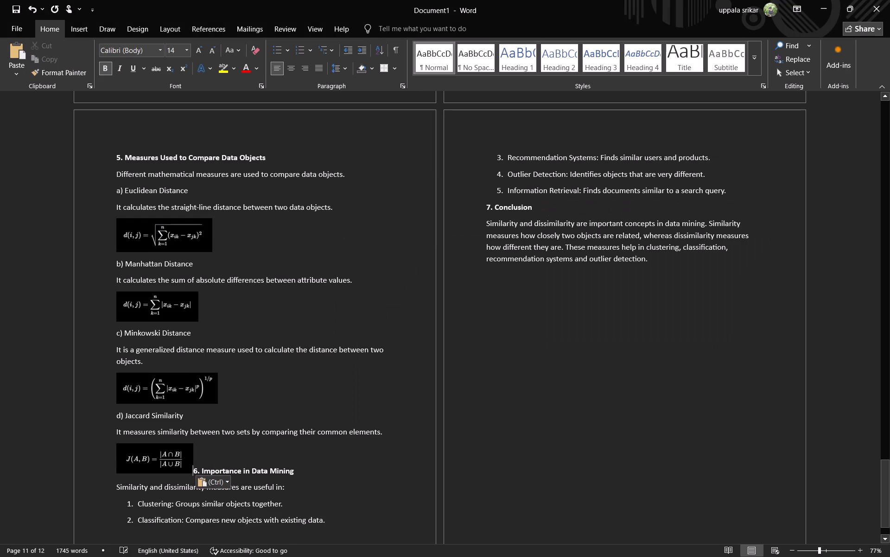
{"action": "key", "text": "Return"}
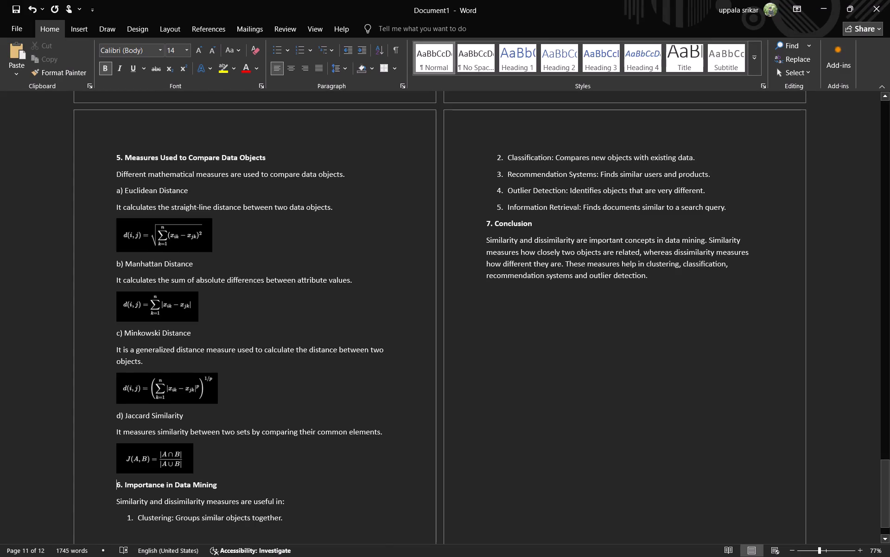
Review the whole Q5 answer in Word, from its introduction through the formula images to the conclusion, checking content and page layout.
{"action": "scroll", "coordinate": [607, 314], "scroll_direction": "up", "scroll_amount": 8}
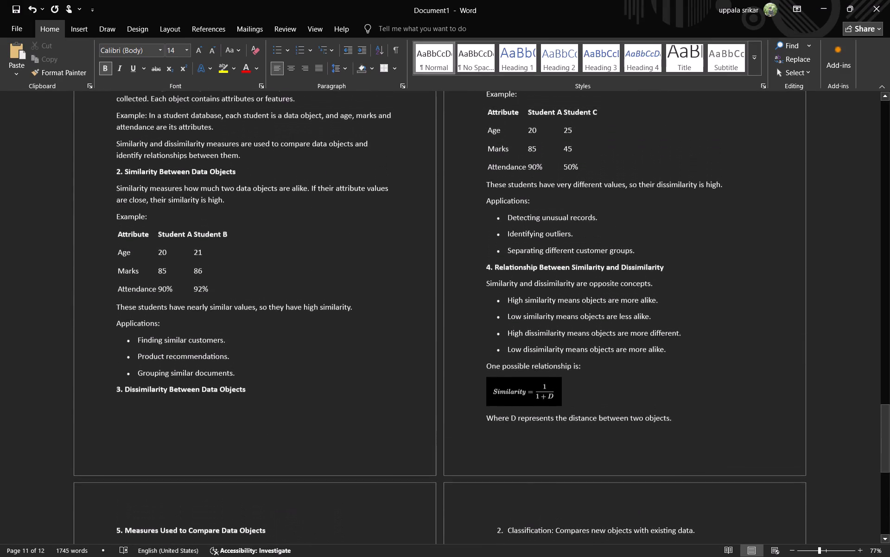
{"action": "scroll", "coordinate": [607, 314], "scroll_direction": "up", "scroll_amount": 1}
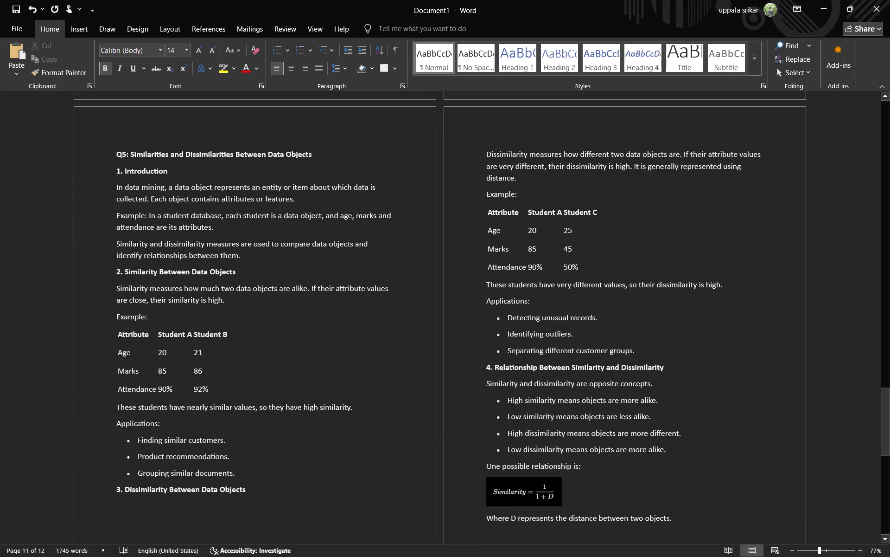
{"action": "scroll", "coordinate": [607, 314], "scroll_direction": "up", "scroll_amount": 1}
{"action": "scroll", "coordinate": [607, 314], "scroll_direction": "down", "scroll_amount": 5}
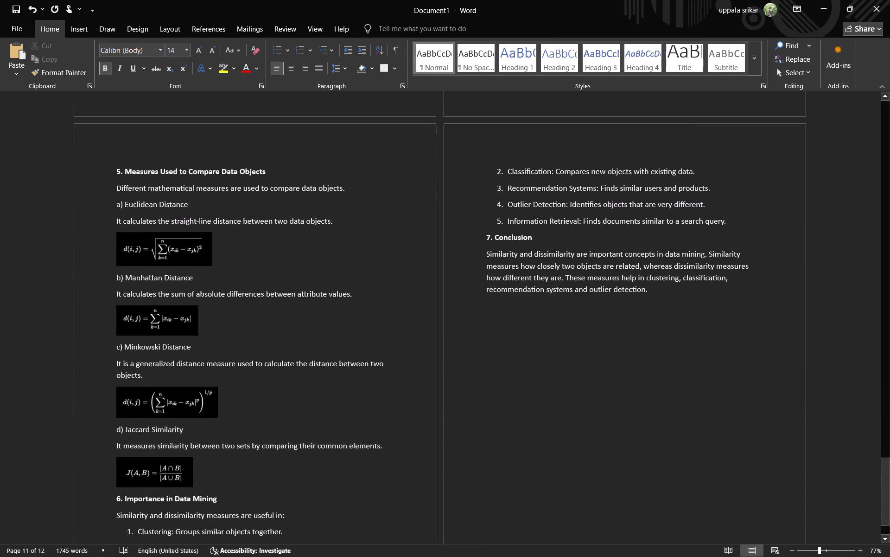
{"action": "scroll", "coordinate": [607, 314], "scroll_direction": "up", "scroll_amount": 2}
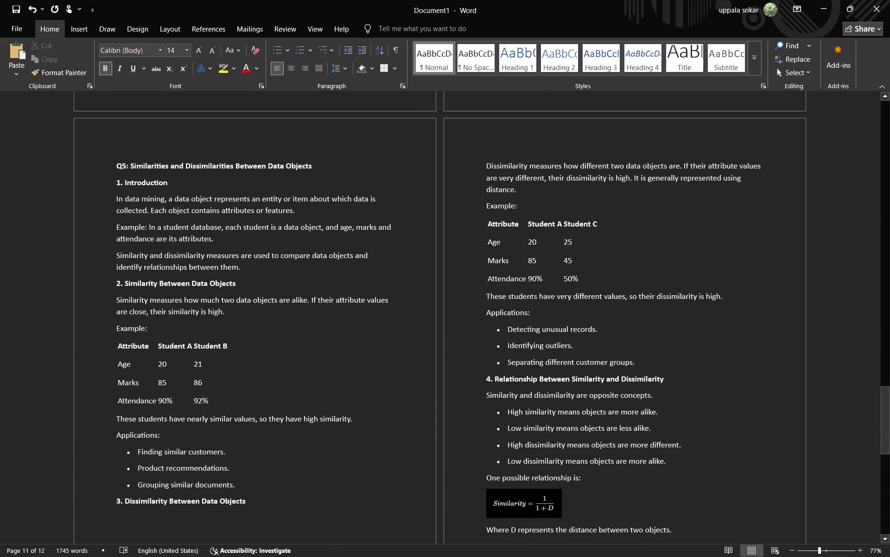
{"action": "scroll", "coordinate": [607, 314], "scroll_direction": "down", "scroll_amount": 1}
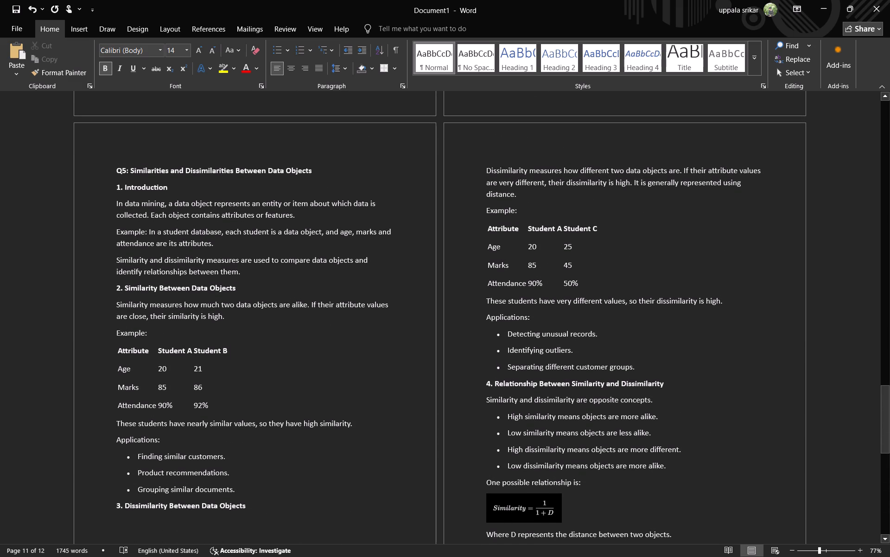
{"action": "scroll", "coordinate": [607, 314], "scroll_direction": "down", "scroll_amount": 2}
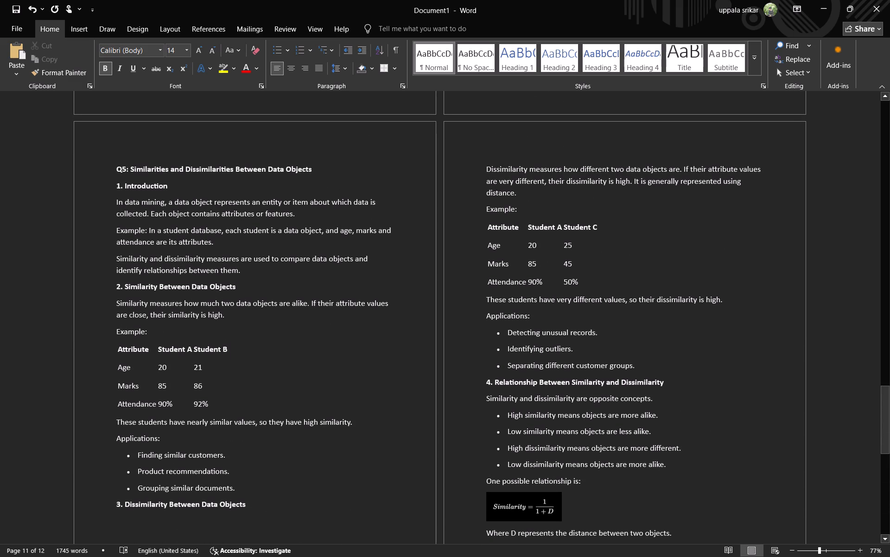
{"action": "scroll", "coordinate": [607, 314], "scroll_direction": "down", "scroll_amount": 1}
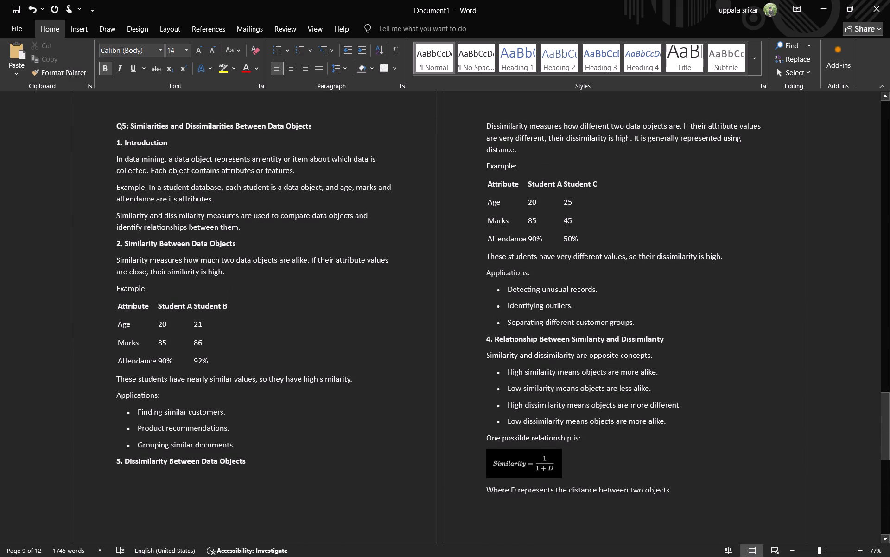
{"action": "scroll", "coordinate": [607, 314], "scroll_direction": "down", "scroll_amount": 5}
{"action": "scroll", "coordinate": [607, 314], "scroll_direction": "up", "scroll_amount": 1}
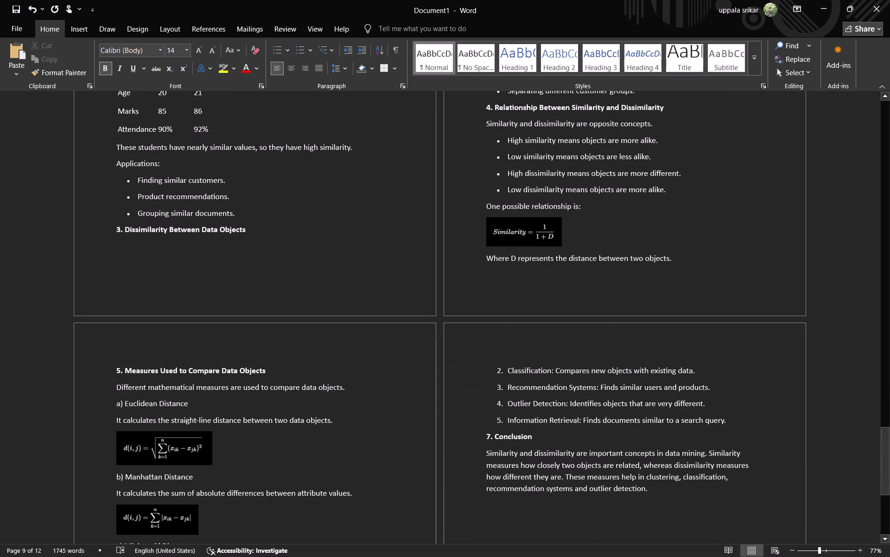
{"action": "scroll", "coordinate": [607, 314], "scroll_direction": "up", "scroll_amount": 1}
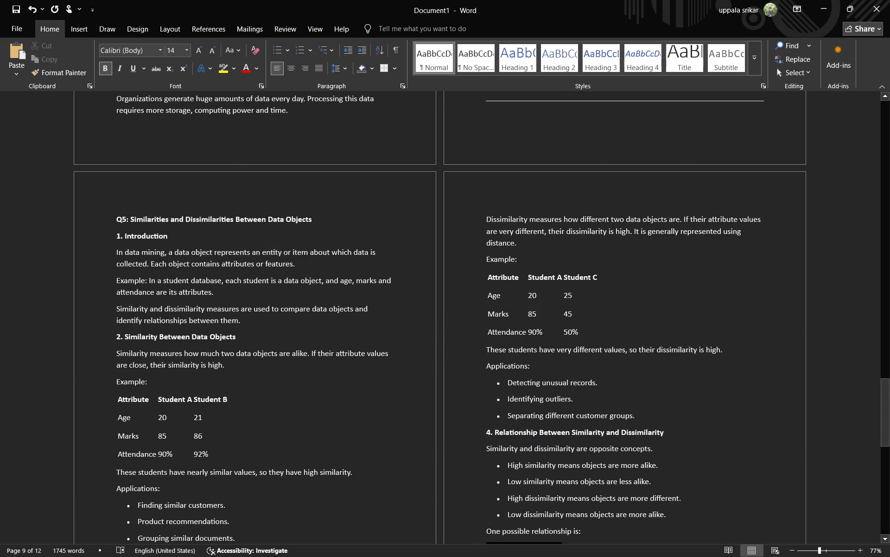
{"action": "scroll", "coordinate": [608, 296], "scroll_direction": "down", "scroll_amount": 2}
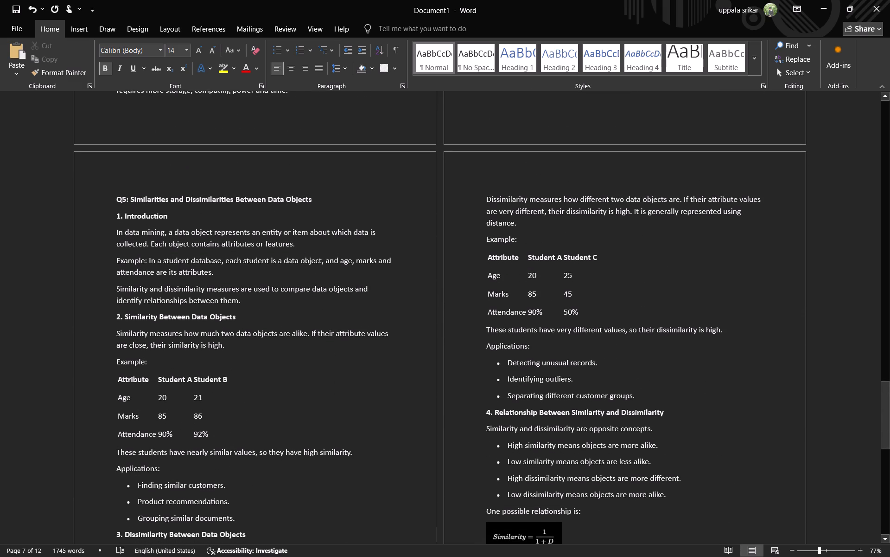
{"action": "scroll", "coordinate": [608, 296], "scroll_direction": "down", "scroll_amount": 2}
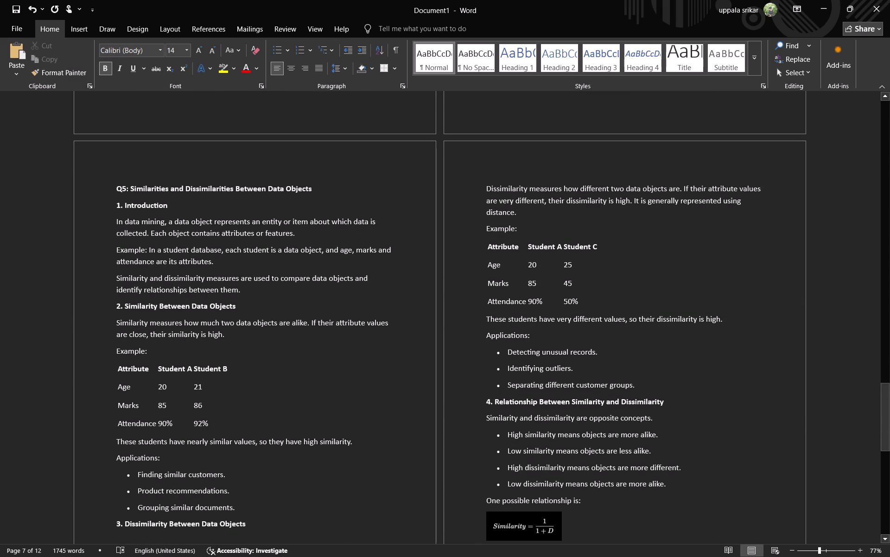
{"action": "scroll", "coordinate": [608, 296], "scroll_direction": "down", "scroll_amount": 2}
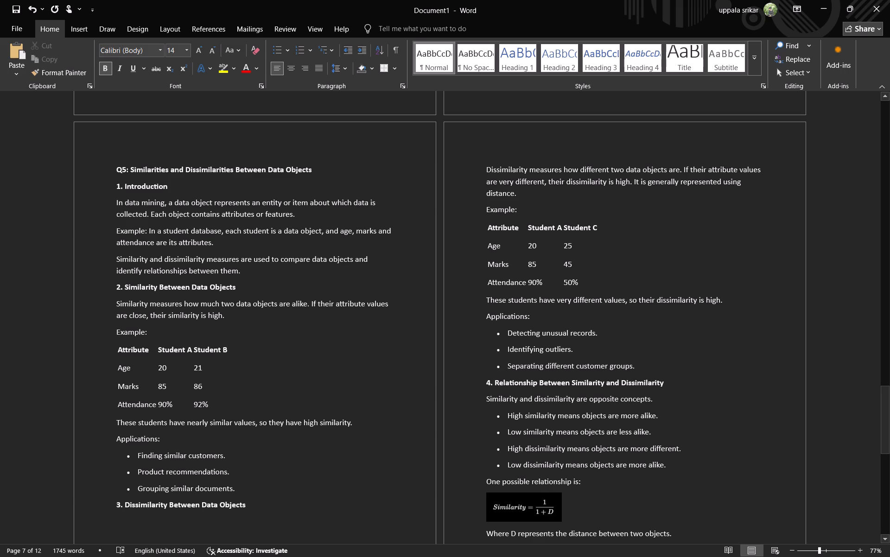
{"action": "scroll", "coordinate": [477, 426], "scroll_direction": "down", "scroll_amount": 3}
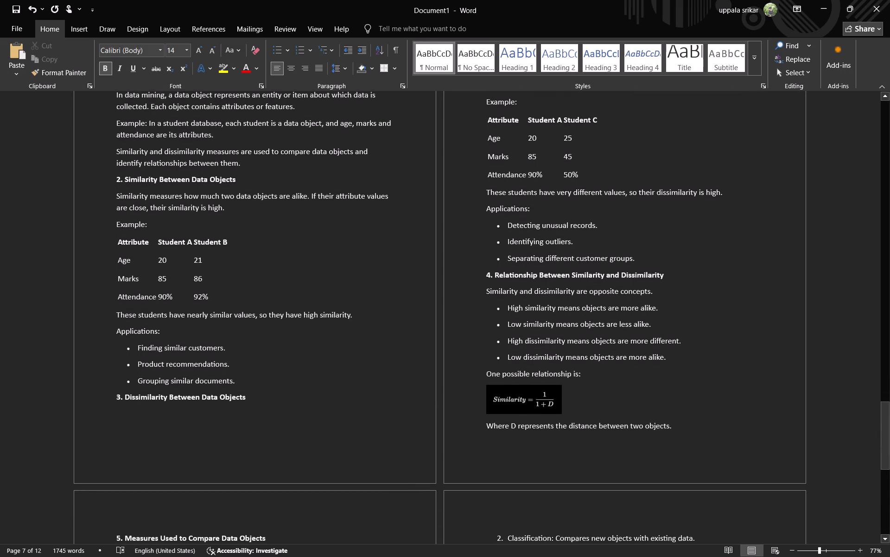
Check the remaining pages of the Q5 answer in Word, from the comparison measures to the conclusion.
{"action": "scroll", "coordinate": [477, 426], "scroll_direction": "down", "scroll_amount": 5}
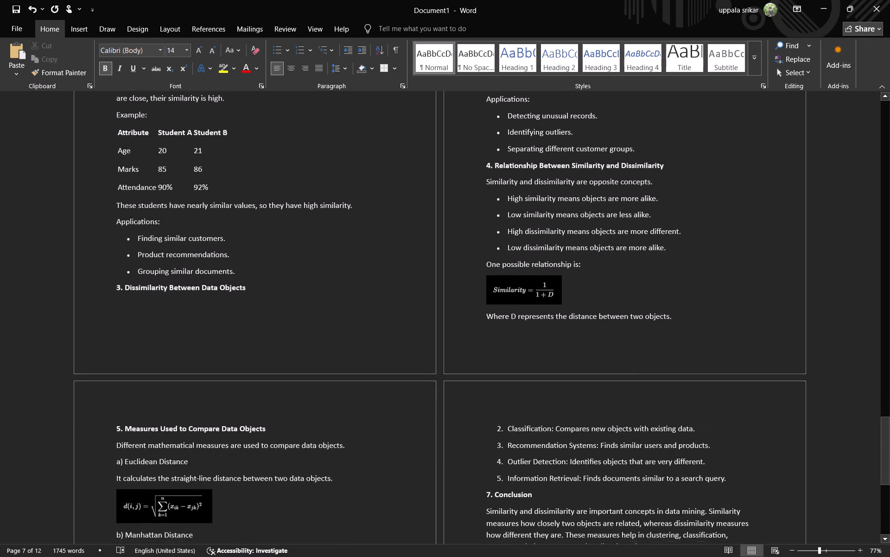
{"action": "scroll", "coordinate": [477, 426], "scroll_direction": "down", "scroll_amount": 2}
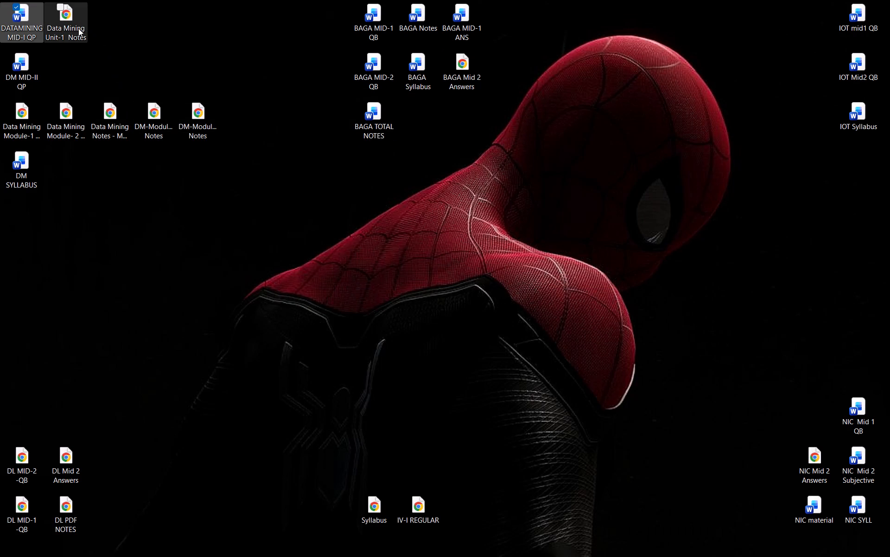
Open the Data Mining Unit-1 Notes PDF from the desktop and look through its pages for the coverage of similarity and dissimilarity measures.
{"action": "double_click", "coordinate": [78, 28]}
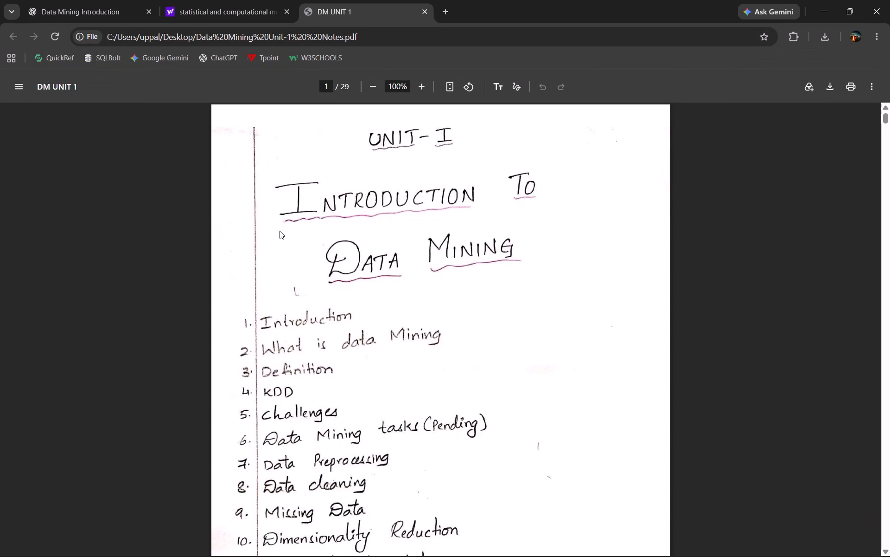
{"action": "key", "text": "Right"}
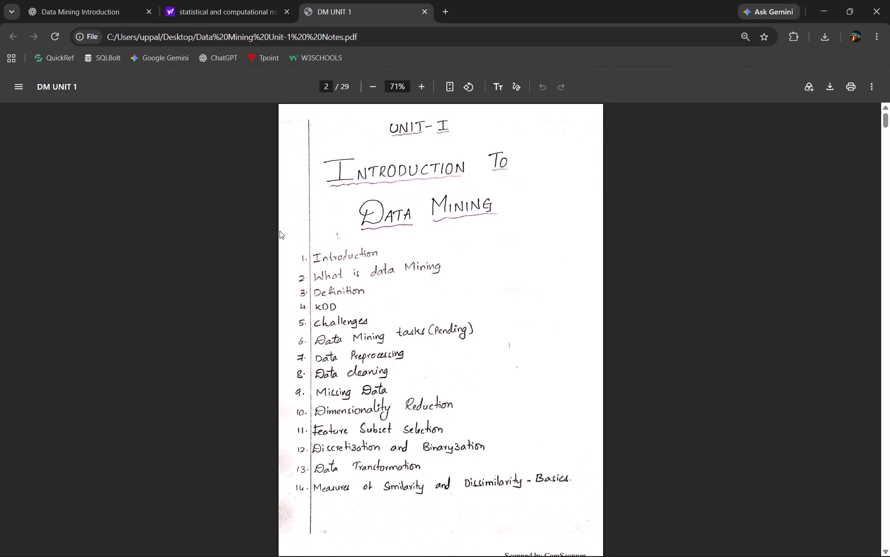
{"action": "key", "text": "Right"}
{"action": "key", "text": "Left"}
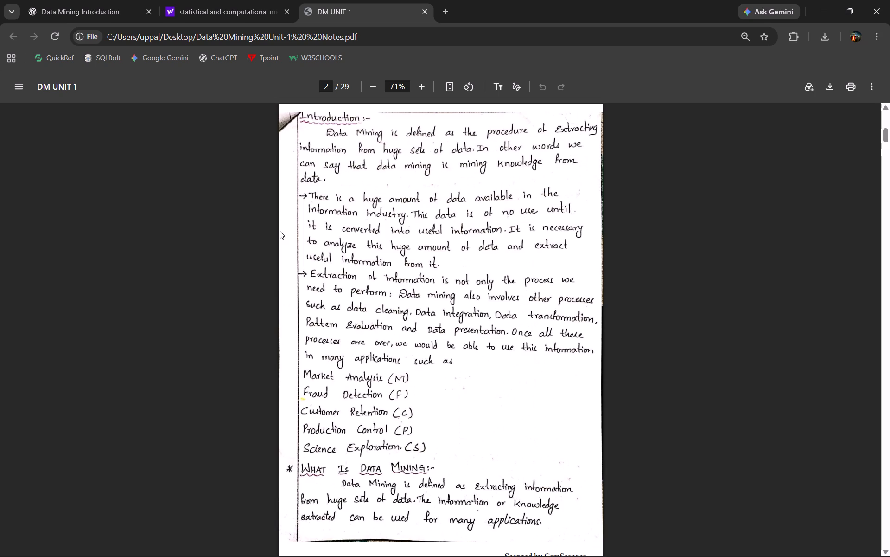
{"action": "key", "text": "Right"}
{"action": "key", "text": "Right"}
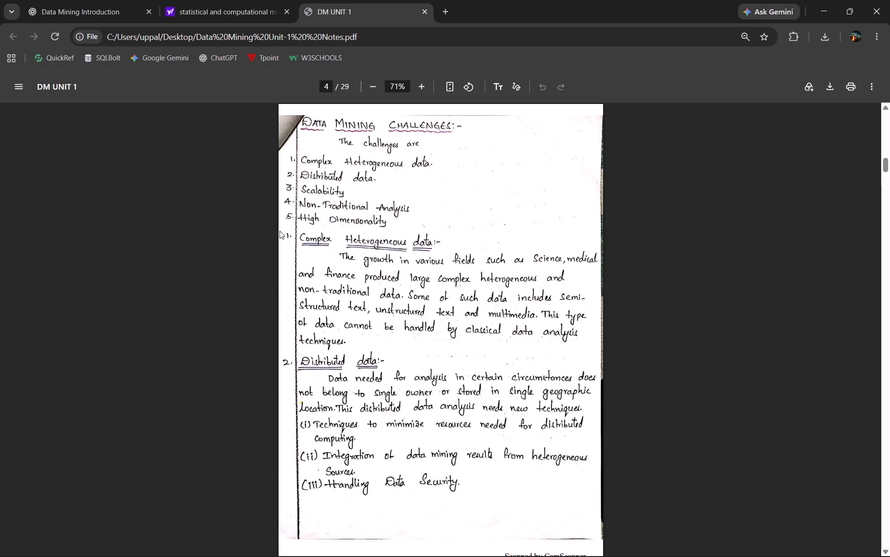
{"action": "key", "text": "Right"}
{"action": "key", "text": "Right"}
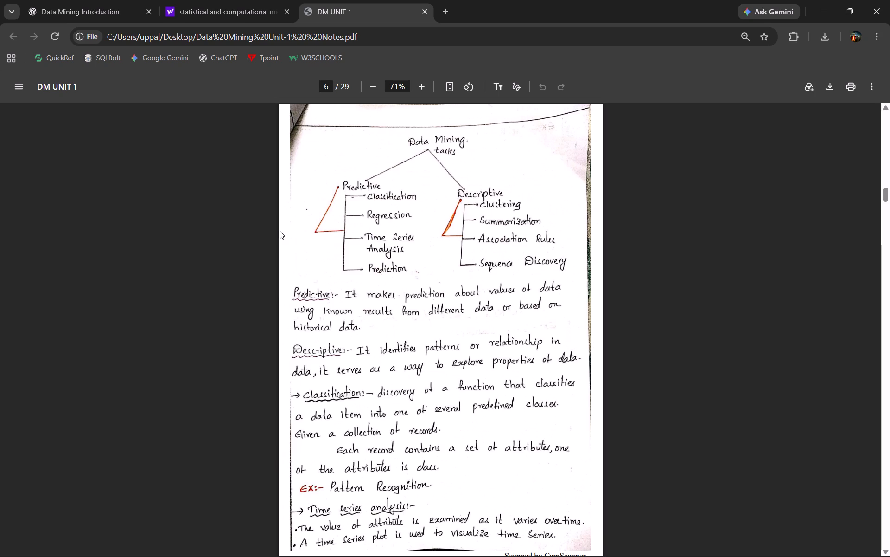
{"action": "key", "text": "Right"}
{"action": "key", "text": "Right"}
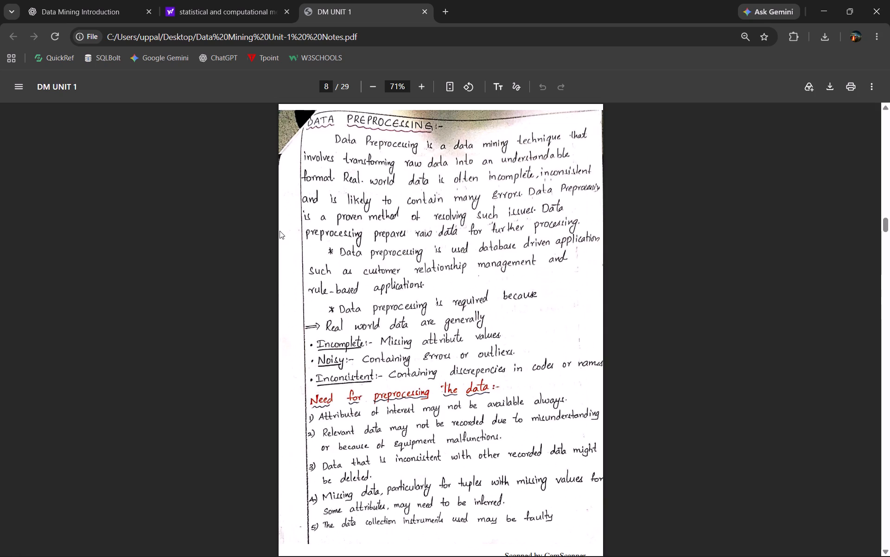
{"action": "key", "text": "Right"}
{"action": "key", "text": "Right"}
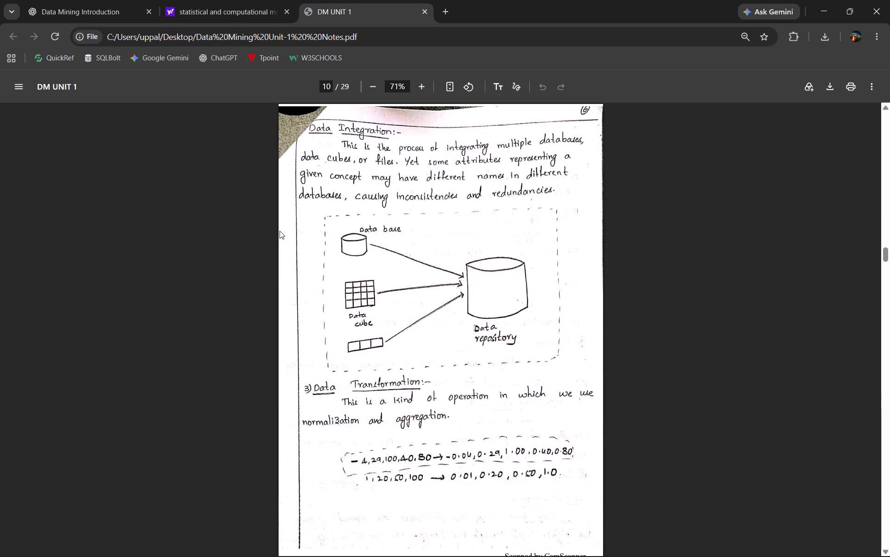
{"action": "key", "text": "Right"}
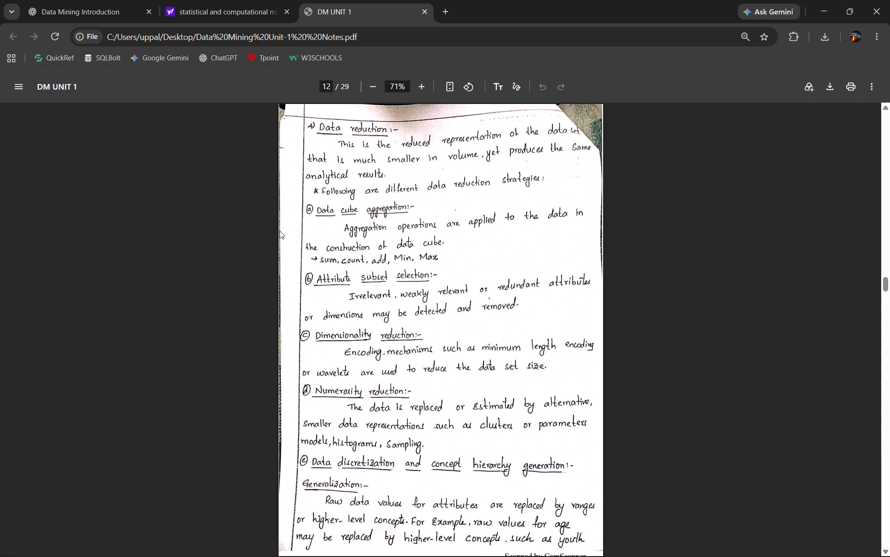
{"action": "key", "text": "Right"}
{"action": "key", "text": "Right"}
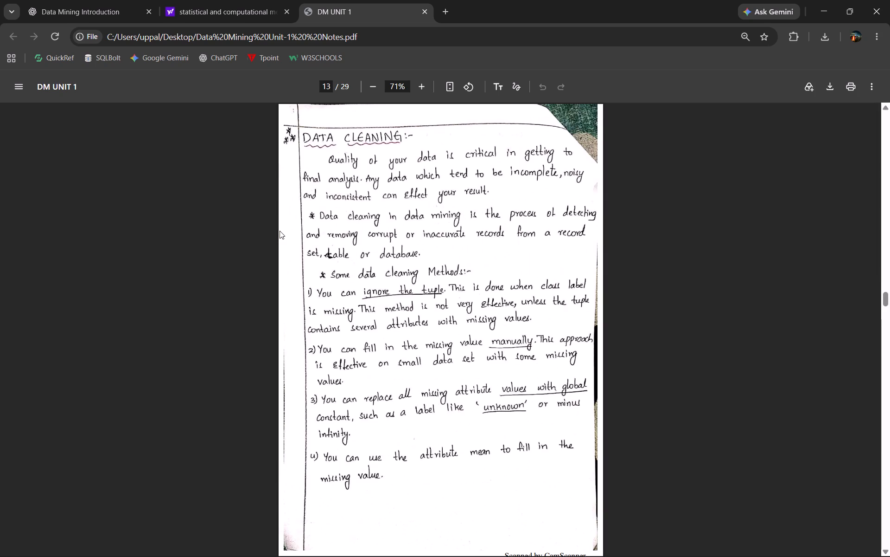
{"action": "key", "text": "Right"}
{"action": "key", "text": "Right"}
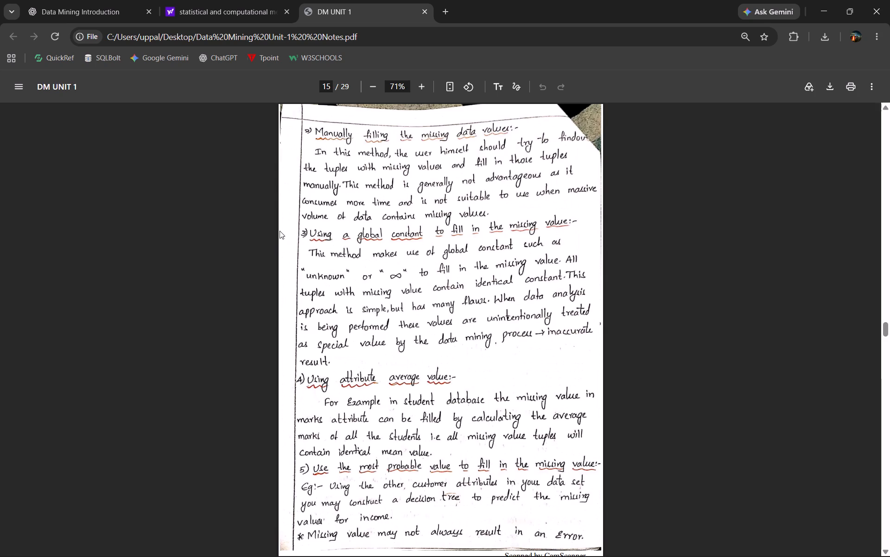
{"action": "key", "text": "Right"}
{"action": "key", "text": "Right"}
{"action": "key", "text": "Right"}
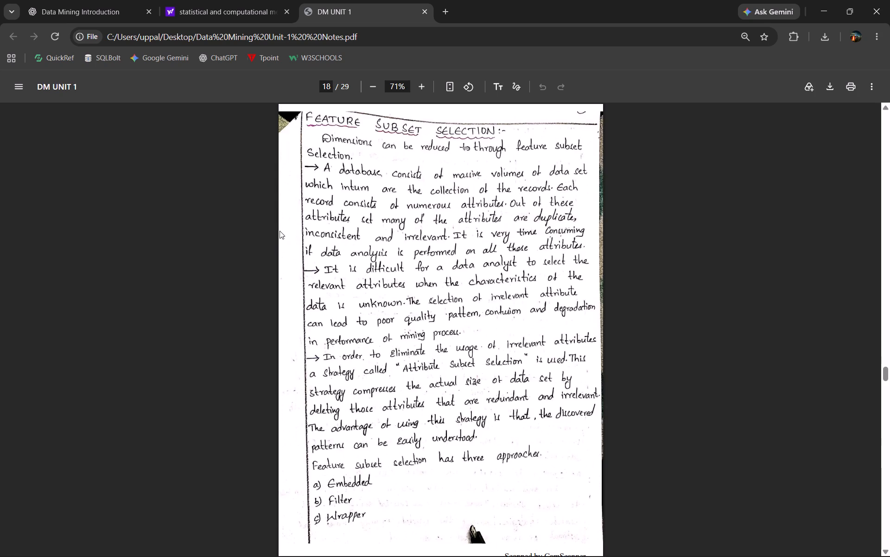
{"action": "key", "text": "Right"}
{"action": "key", "text": "Right"}
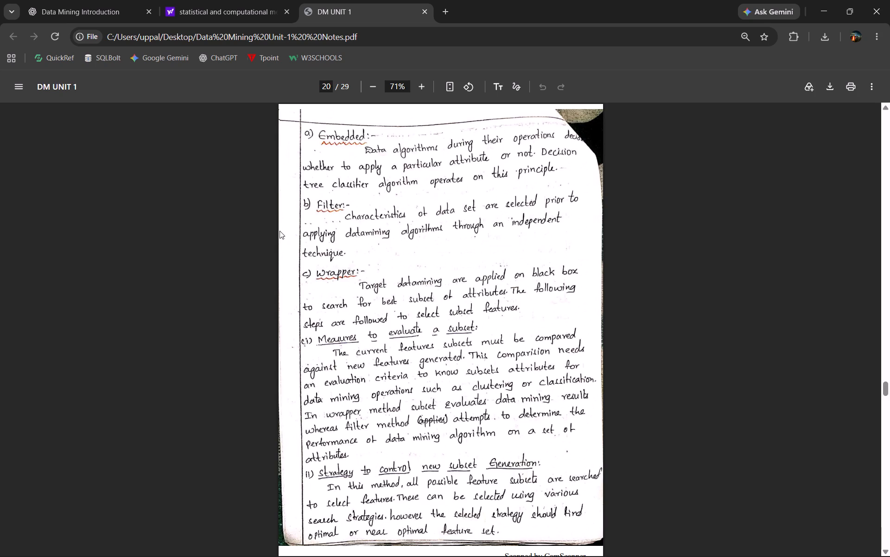
{"action": "key", "text": "Right"}
{"action": "key", "text": "Right"}
{"action": "key", "text": "Right"}
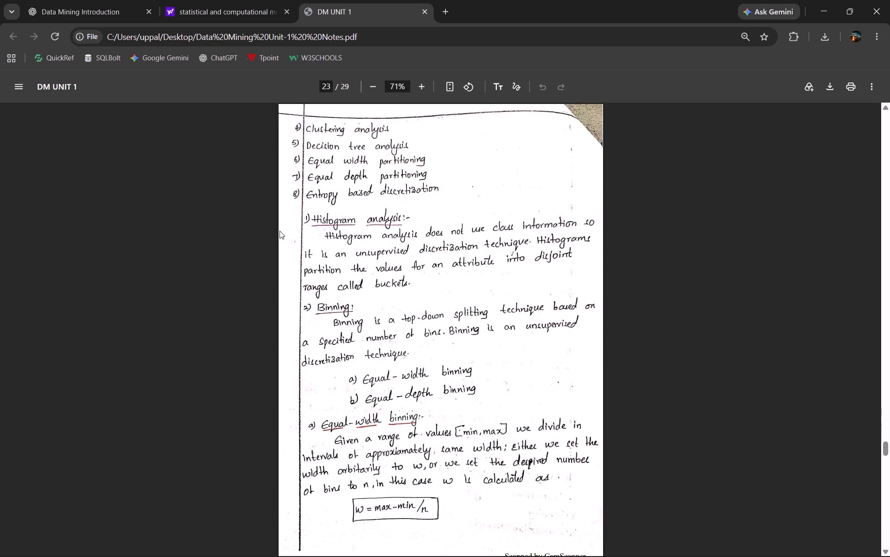
{"action": "key", "text": "Right"}
{"action": "key", "text": "Right"}
{"action": "key", "text": "Right"}
{"action": "key", "text": "Right"}
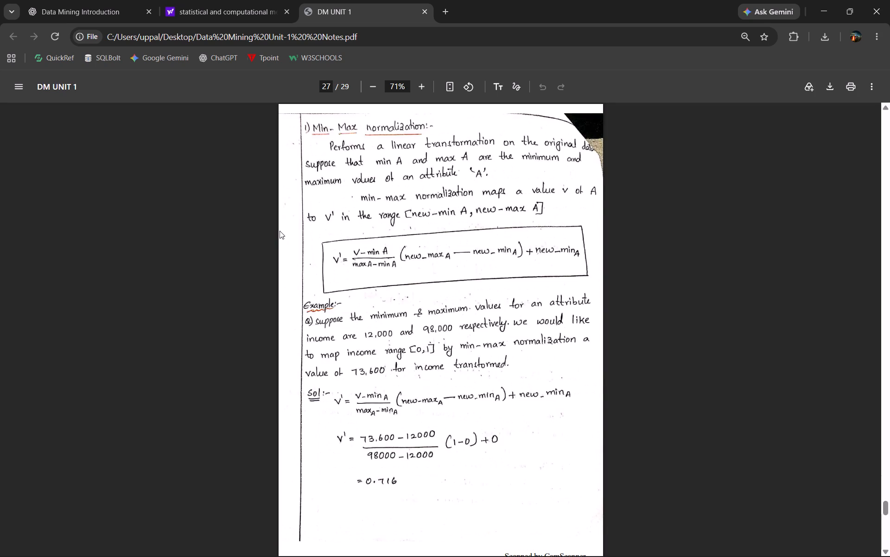
{"action": "key", "text": "Left"}
{"action": "key", "text": "Right"}
{"action": "key", "text": "Right"}
{"action": "key", "text": "Right"}
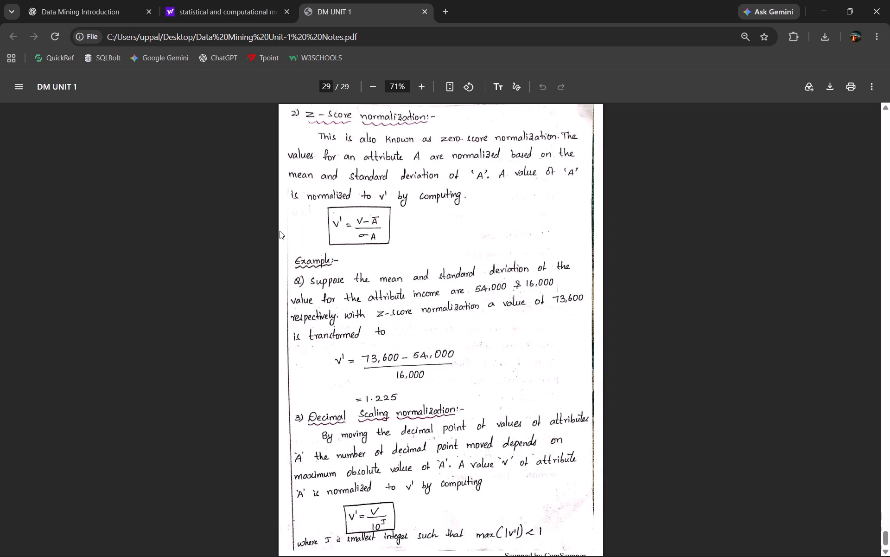
{"action": "key", "text": "Right"}
{"action": "key", "text": "Left"}
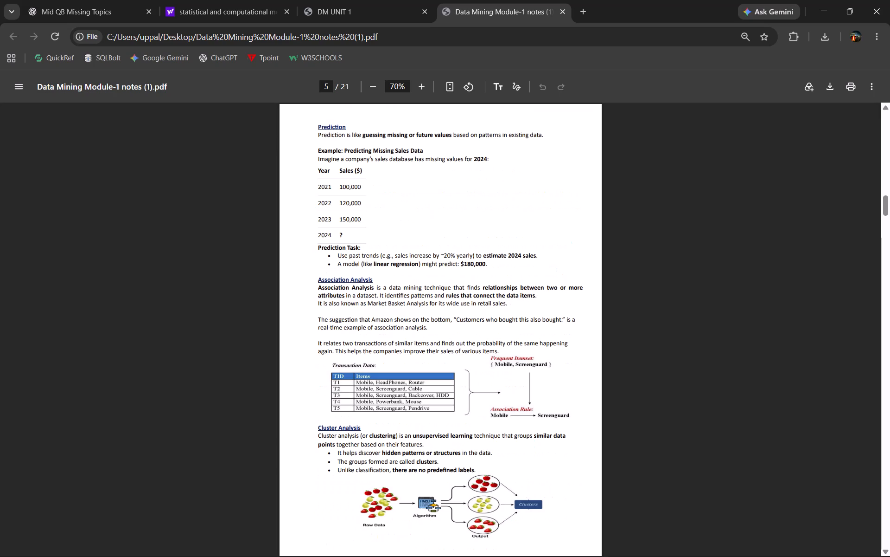
{"action": "key", "text": "Right"}
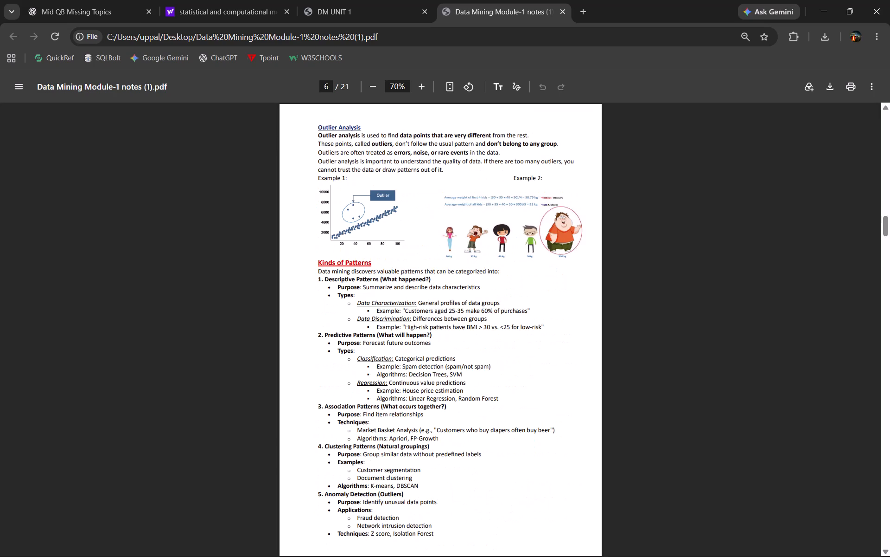
{"action": "key", "text": "Right"}
{"action": "key", "text": "Left"}
{"action": "key", "text": "Right"}
{"action": "key", "text": "Right"}
{"action": "key", "text": "Right"}
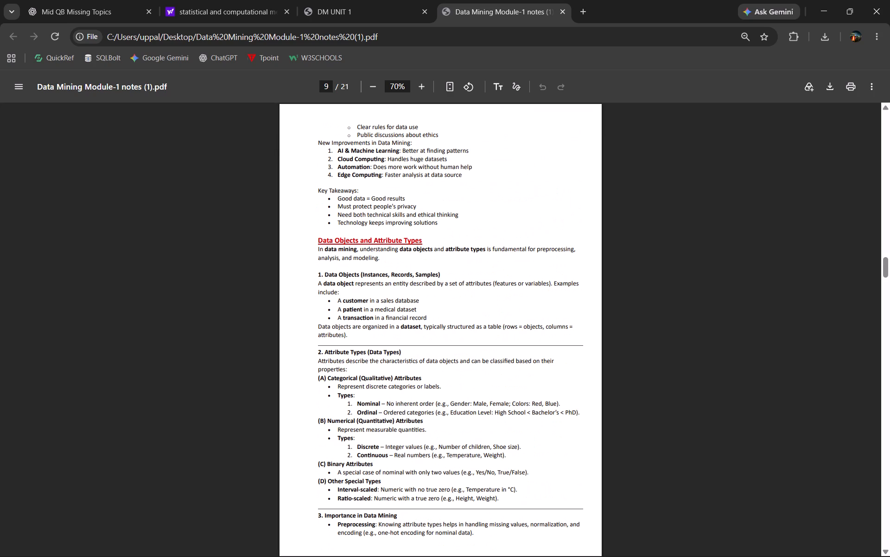
{"action": "key", "text": "Right"}
{"action": "key", "text": "Right"}
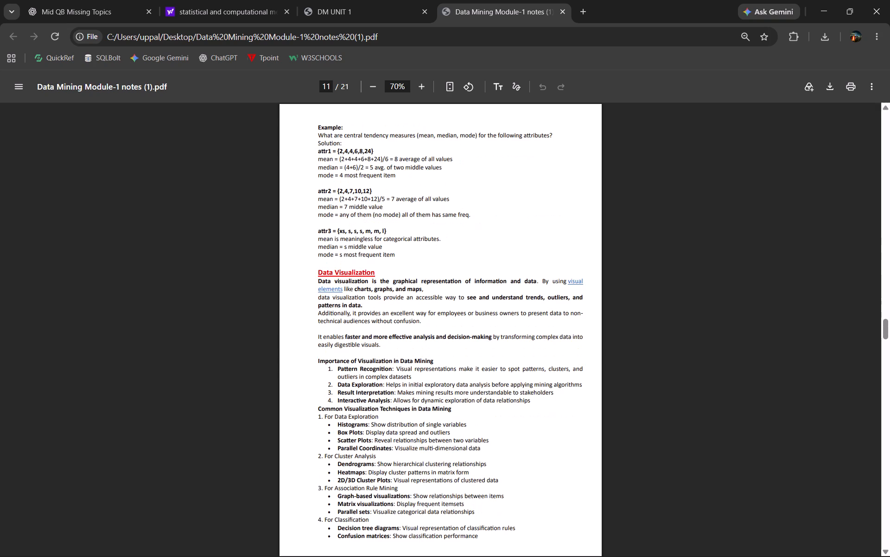
{"action": "key", "text": "Right"}
{"action": "key", "text": "Right"}
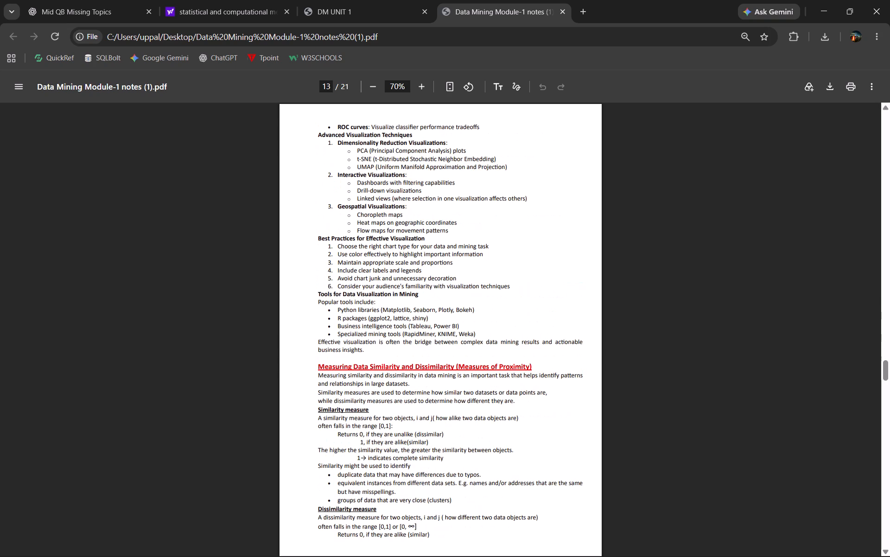
{"action": "key", "text": "Right"}
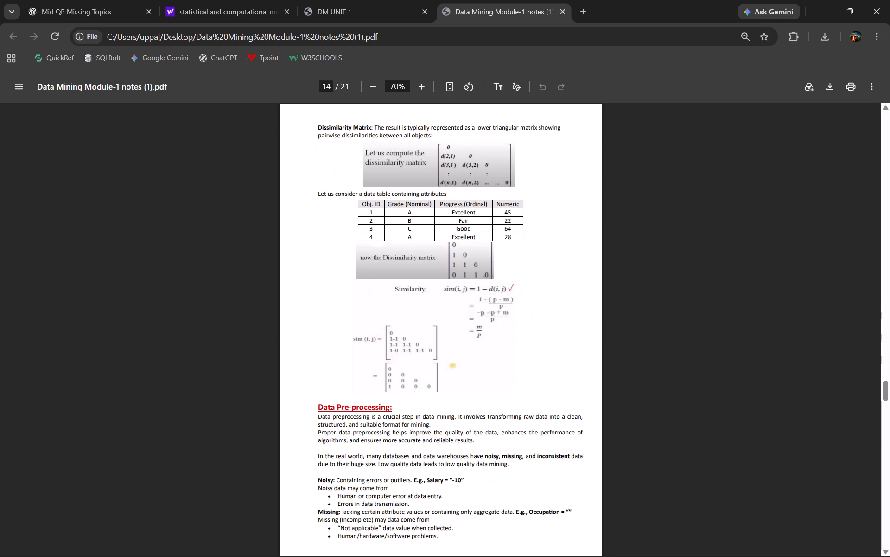
Look through the remaining pages of the Module-1 notes, up to the last page, for any further coverage of the comparison measures.
{"action": "key", "text": "Right"}
{"action": "key", "text": "Right"}
{"action": "key", "text": "Right"}
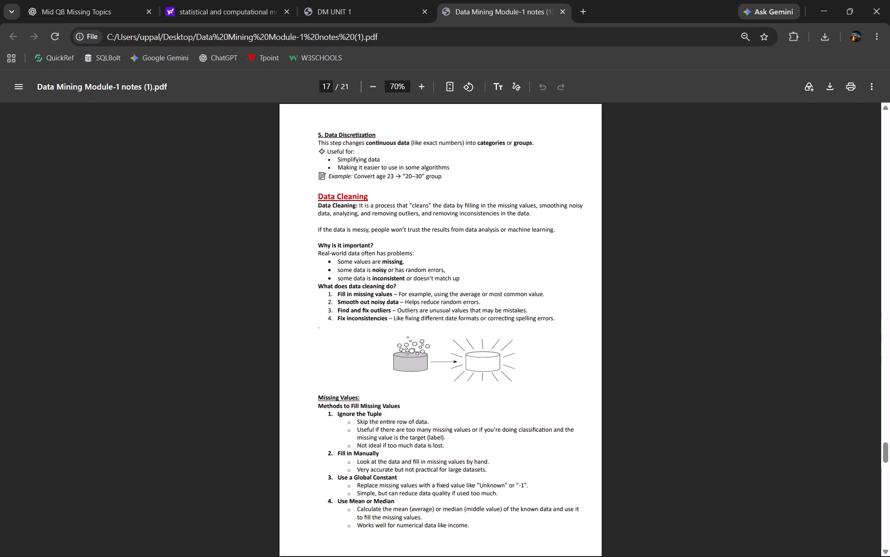
{"action": "key", "text": "Right"}
{"action": "key", "text": "Right"}
{"action": "key", "text": "Right"}
{"action": "key", "text": "Right"}
{"action": "key", "text": "Right"}
{"action": "key", "text": "Right"}
{"action": "key", "text": "Right"}
{"action": "key", "text": "Right"}
{"action": "key", "text": "Right"}
{"action": "key", "text": "Right"}
{"action": "key", "text": "Right"}
{"action": "key", "text": "Right"}
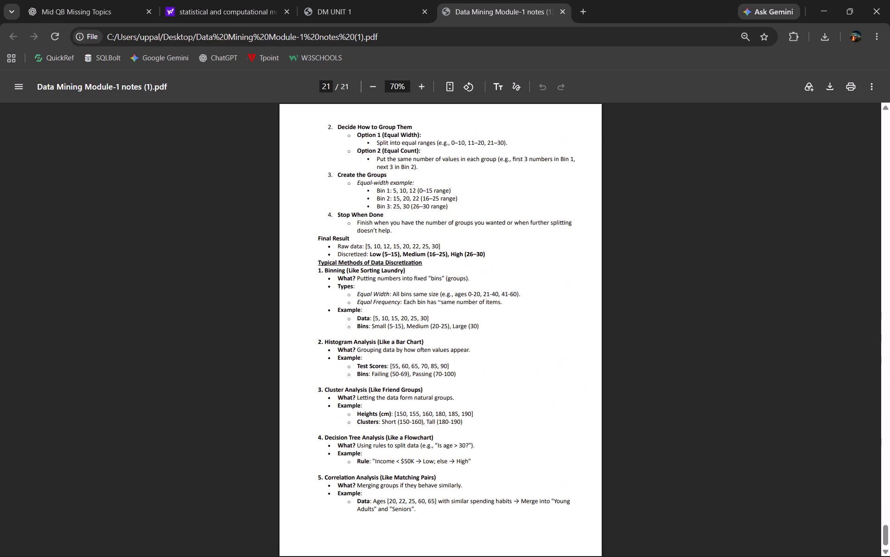
{"action": "key", "text": "Right"}
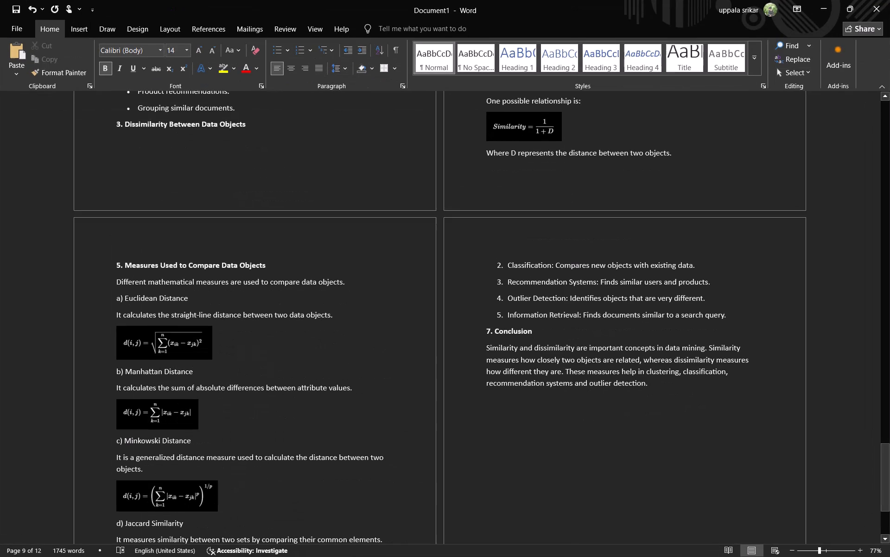
Switch to the Word document and review the Q5 answer on similarities and dissimilarities, from the introduction to the conclusion.
{"action": "scroll", "coordinate": [315, 339], "scroll_direction": "down", "scroll_amount": 2}
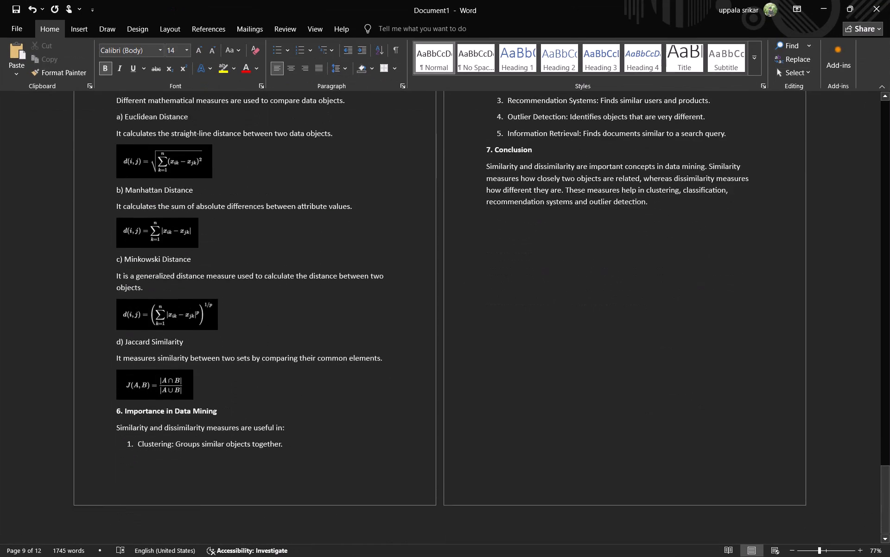
{"action": "scroll", "coordinate": [315, 339], "scroll_direction": "up", "scroll_amount": 1}
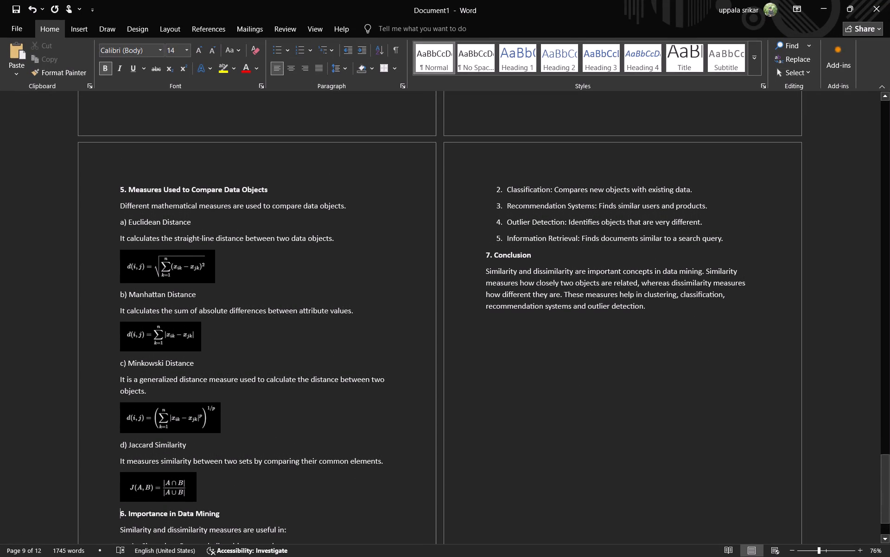
{"action": "scroll", "coordinate": [315, 339], "scroll_direction": "up", "scroll_amount": 1}
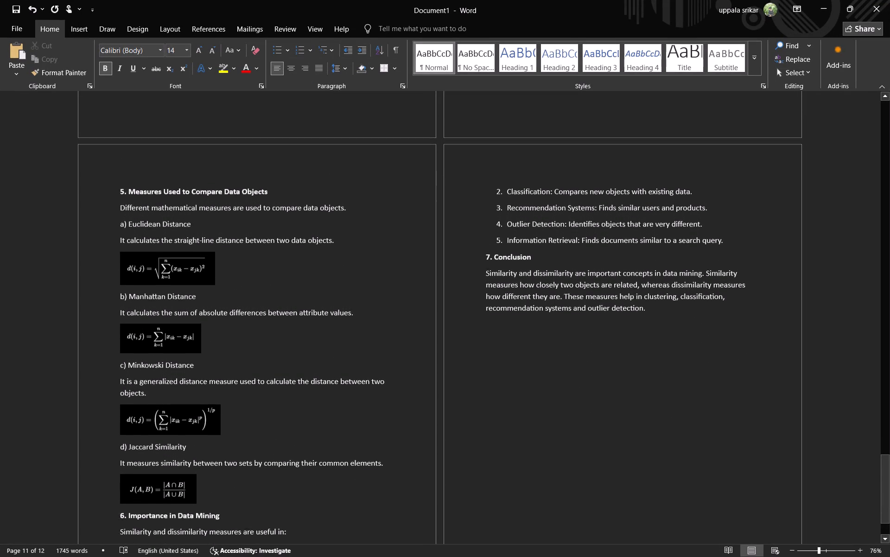
{"action": "scroll", "coordinate": [315, 339], "scroll_direction": "up", "scroll_amount": 4}
{"action": "scroll", "coordinate": [315, 339], "scroll_direction": "down", "scroll_amount": 3}
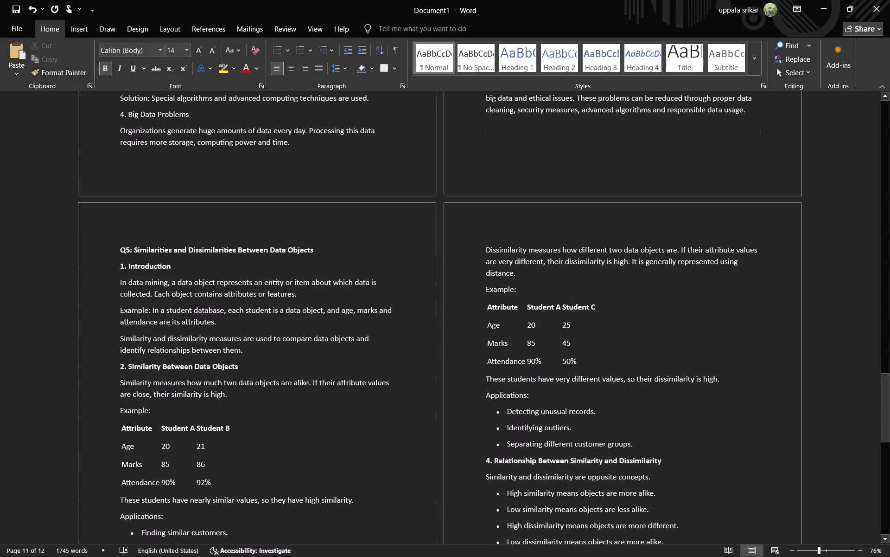
{"action": "scroll", "coordinate": [315, 339], "scroll_direction": "down", "scroll_amount": 3}
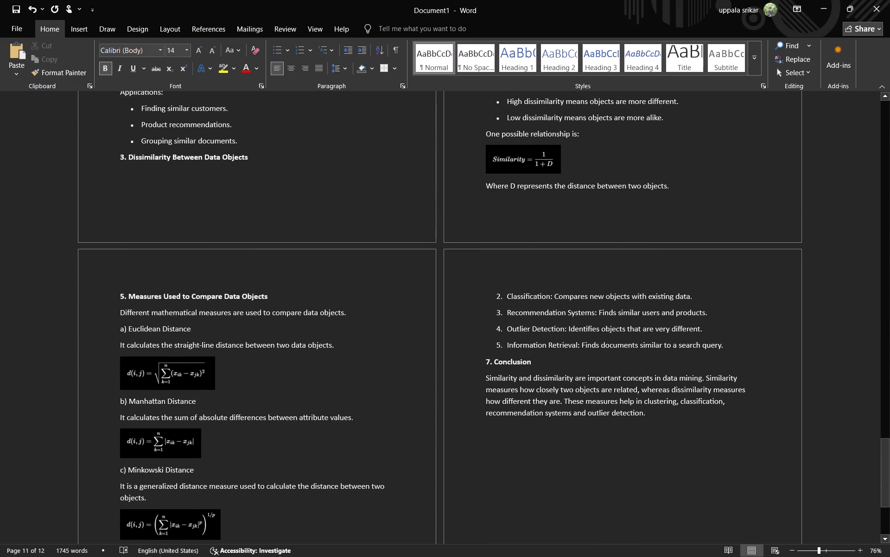
{"action": "scroll", "coordinate": [315, 339], "scroll_direction": "down", "scroll_amount": 1}
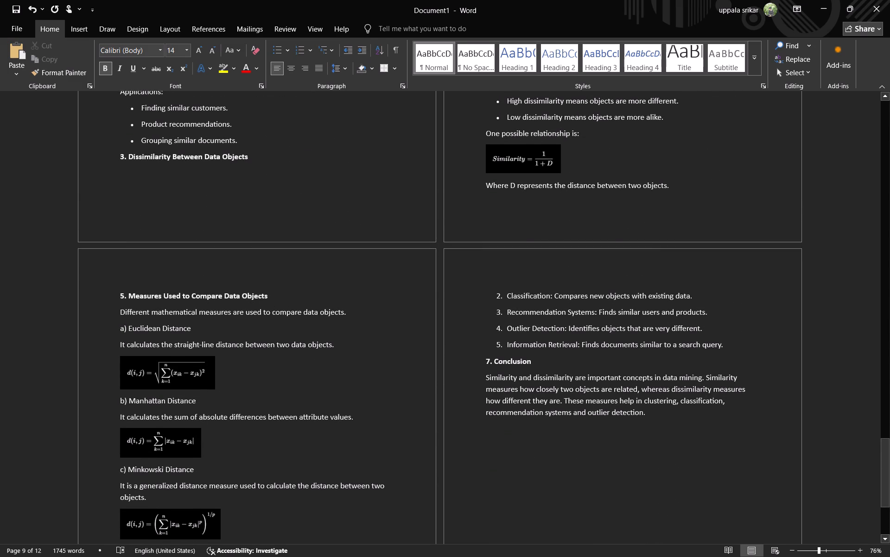
{"action": "scroll", "coordinate": [252, 296], "scroll_direction": "up", "scroll_amount": 2}
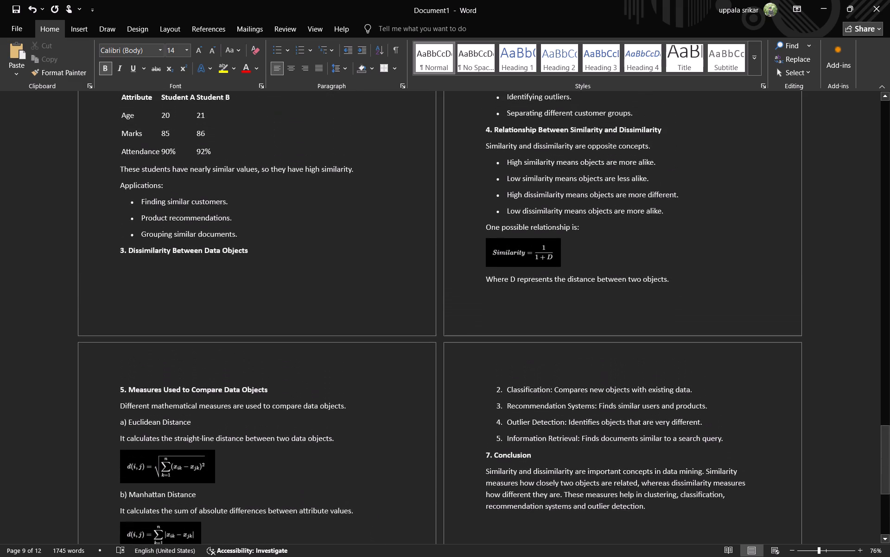
{"action": "scroll", "coordinate": [252, 296], "scroll_direction": "up", "scroll_amount": 4}
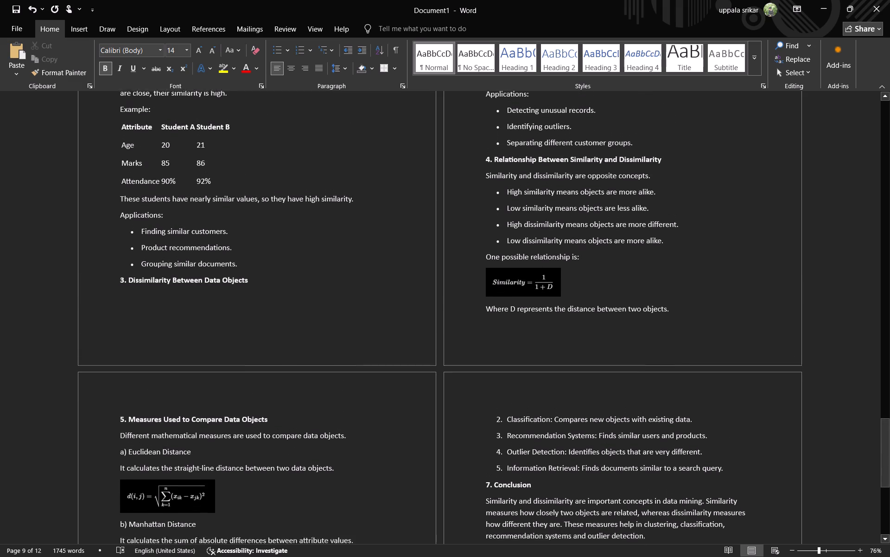
{"action": "scroll", "coordinate": [252, 296], "scroll_direction": "up", "scroll_amount": 3}
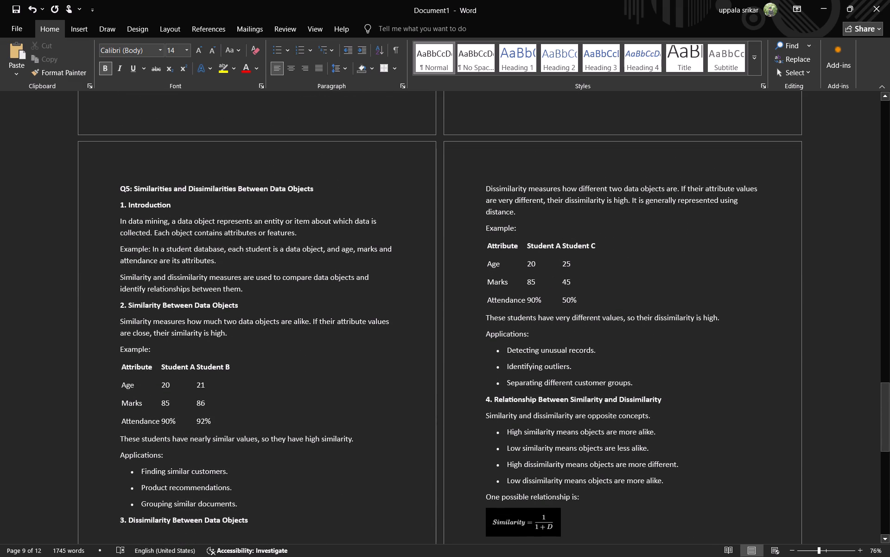
{"action": "scroll", "coordinate": [252, 296], "scroll_direction": "down", "scroll_amount": 9}
{"action": "scroll", "coordinate": [252, 296], "scroll_direction": "up", "scroll_amount": 1}
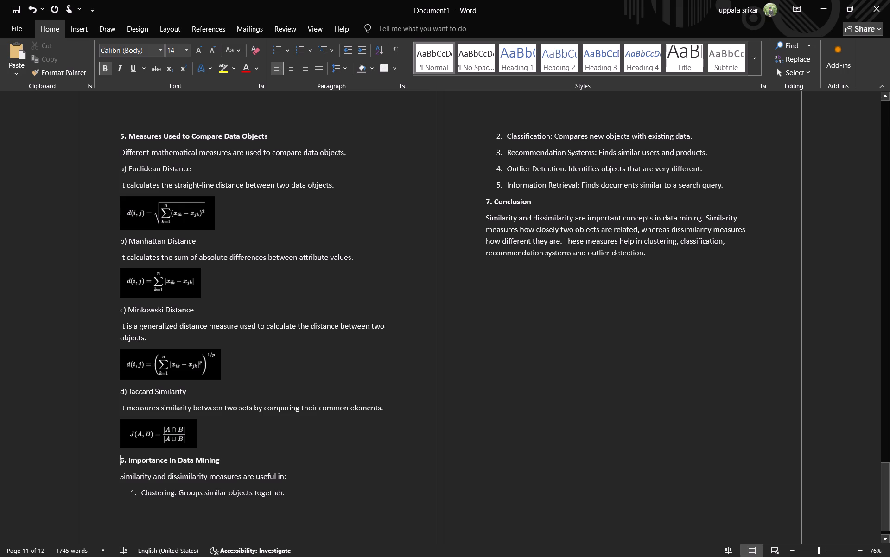
Copy section "5. Measures Used to Compare Data Objects" of the Q5 answer, from its heading through the Jaccard Similarity formula, in Word.
{"action": "left_click_drag", "start_coordinate": [120, 131], "coordinate": [253, 423]}
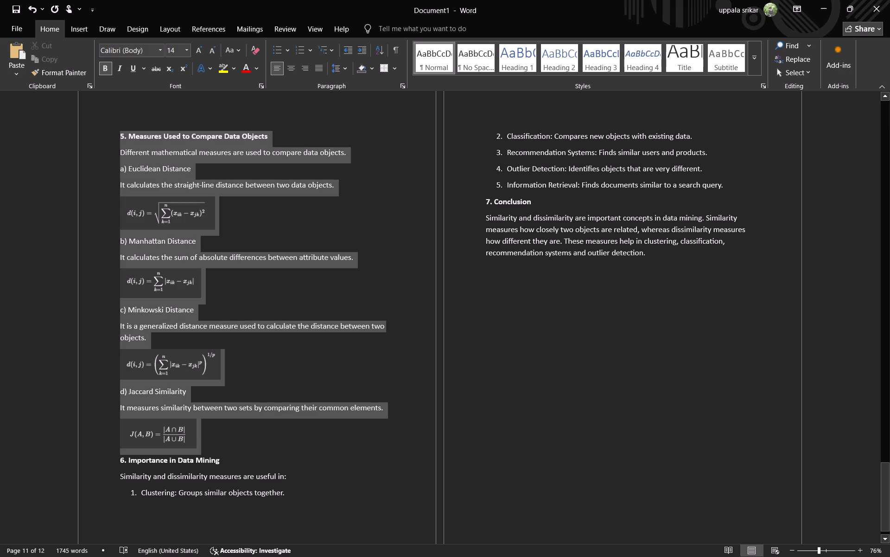
{"action": "left_click_drag", "start_coordinate": [253, 423], "coordinate": [242, 431]}
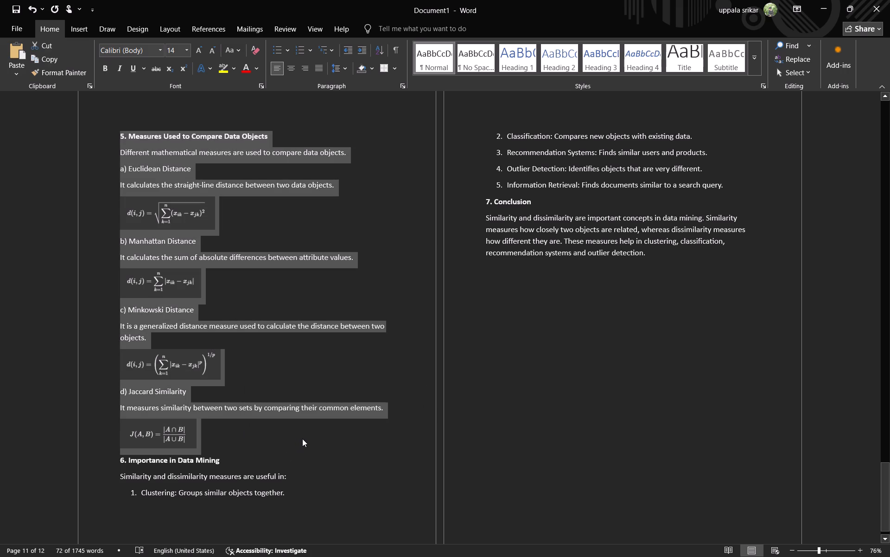
{"action": "key", "text": "ctrl+c"}
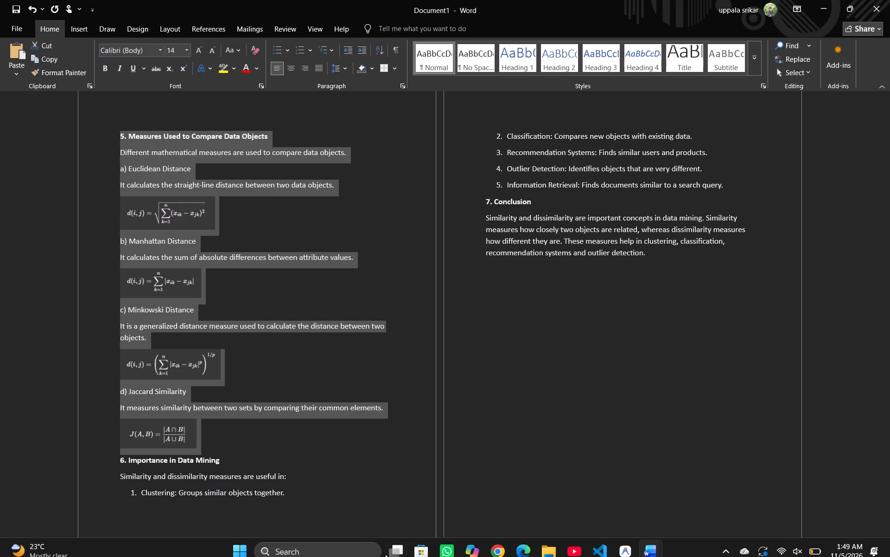
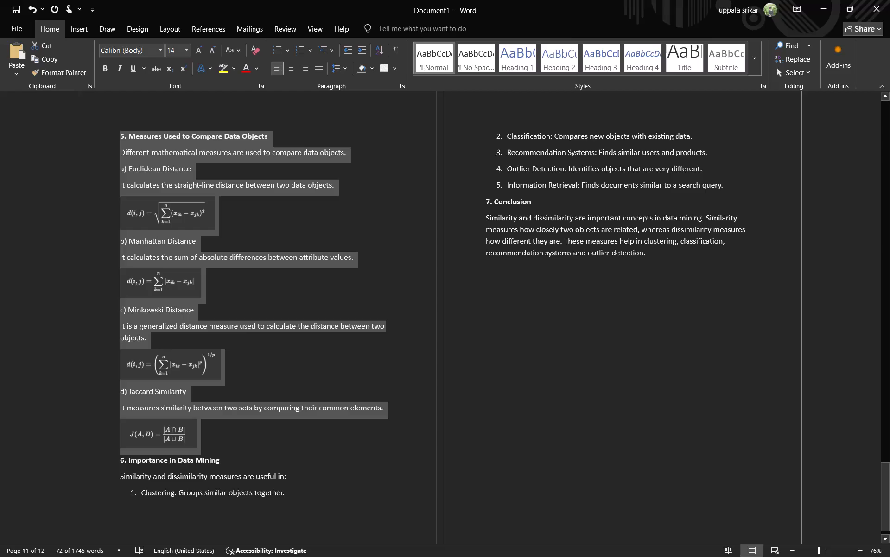
{"action": "key", "text": "ctrl+c"}
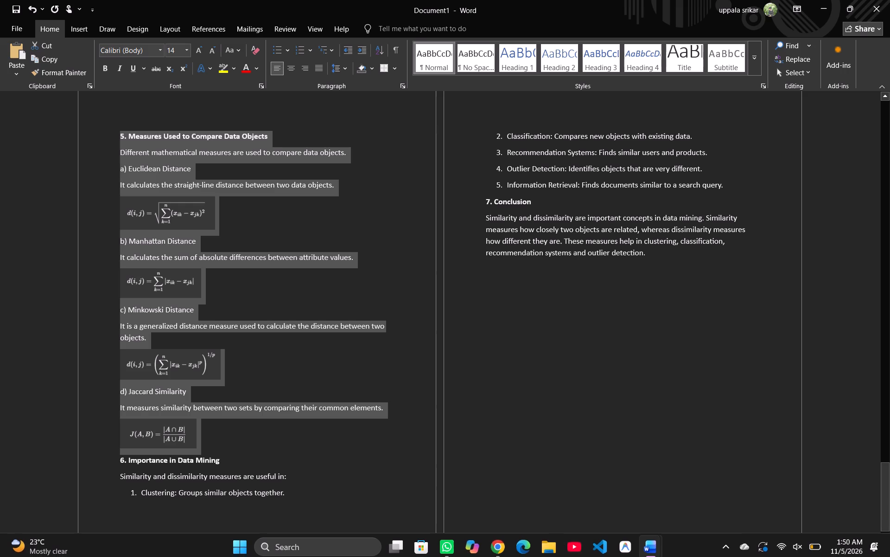
Switch to the DATAMINING MID-I QP document in Word, enable editing, and check the wording of its Module I questions.
{"action": "left_click", "coordinate": [642, 538]}
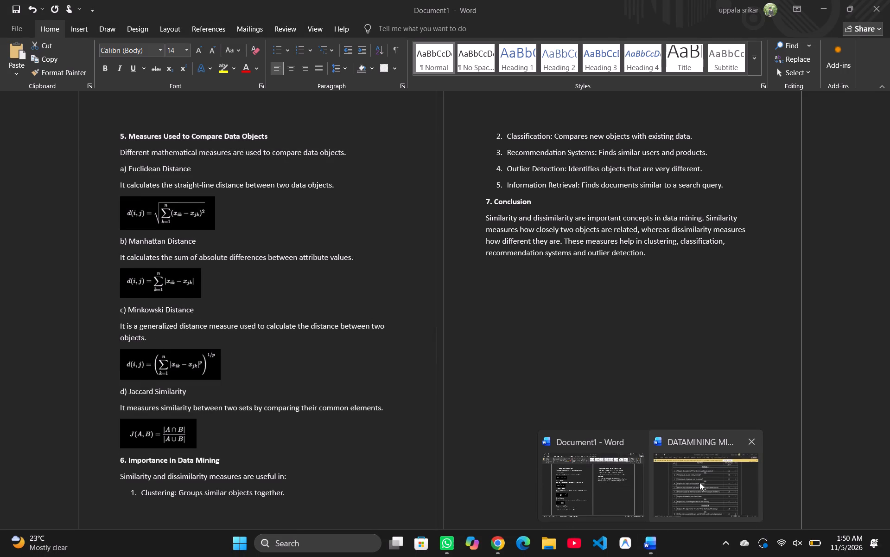
{"action": "left_click", "coordinate": [703, 485]}
{"action": "scroll", "coordinate": [534, 362], "scroll_direction": "down", "scroll_amount": 7}
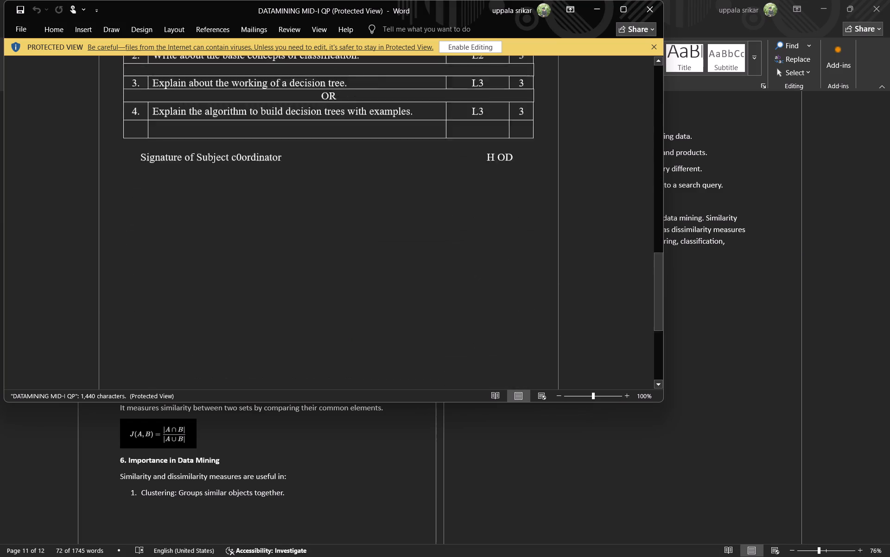
{"action": "left_click", "coordinate": [484, 46]}
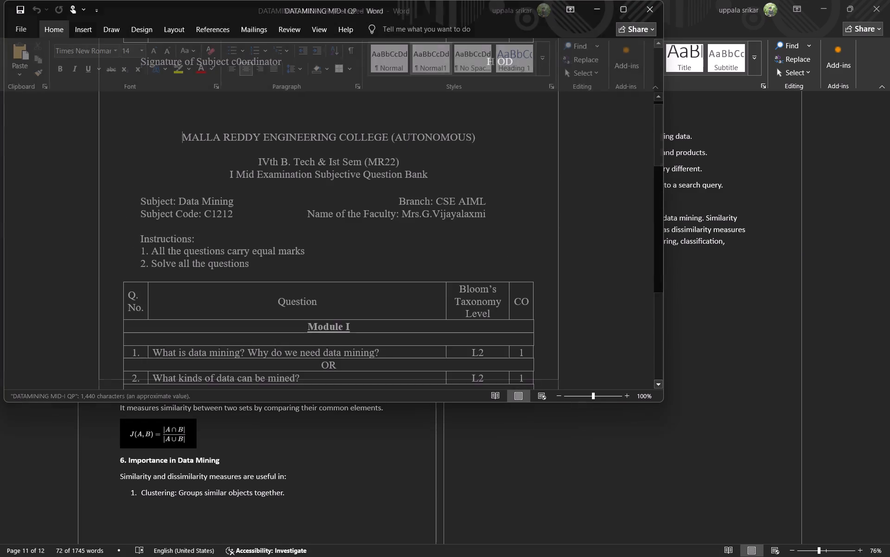
{"action": "scroll", "coordinate": [387, 171], "scroll_direction": "down", "scroll_amount": 5}
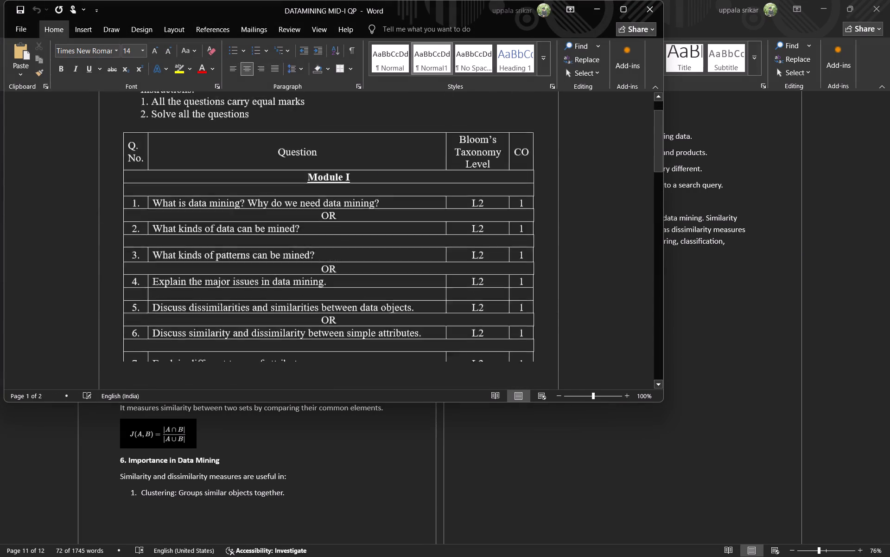
Paste the copied measures section at the start of the question bank document and minimise its window.
{"action": "key", "text": "ctrl+v"}
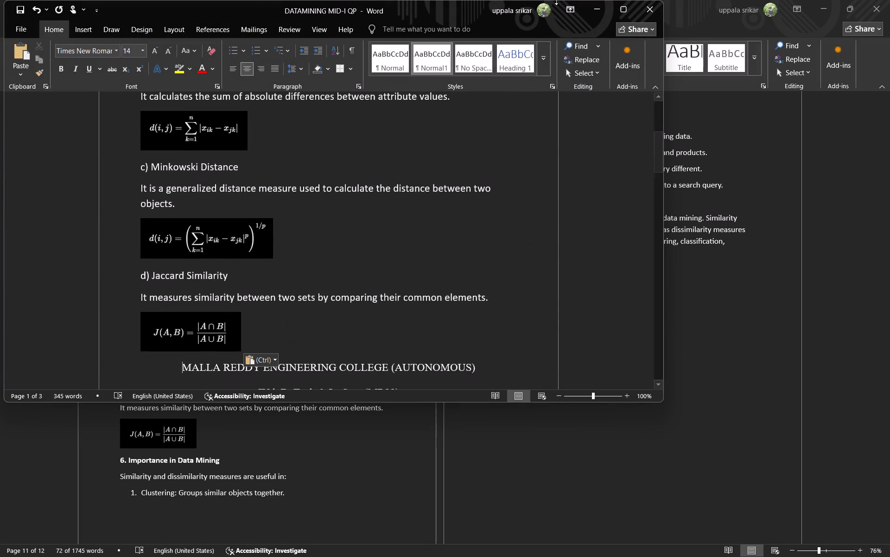
{"action": "scroll", "coordinate": [584, 4], "scroll_direction": "right", "scroll_amount": 20}
{"action": "scroll", "coordinate": [584, 4], "scroll_direction": "right", "scroll_amount": 2}
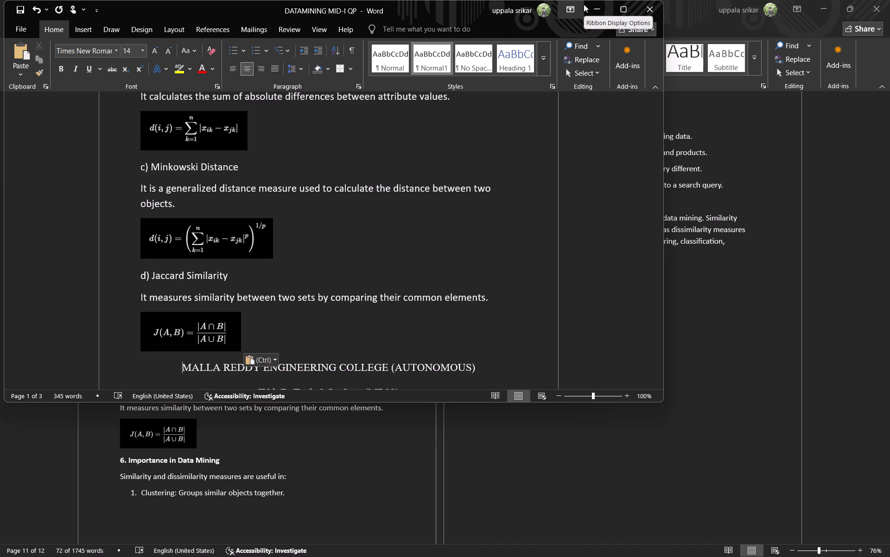
{"action": "scroll", "coordinate": [584, 4], "scroll_direction": "right", "scroll_amount": 6}
{"action": "left_click", "coordinate": [601, 6]}
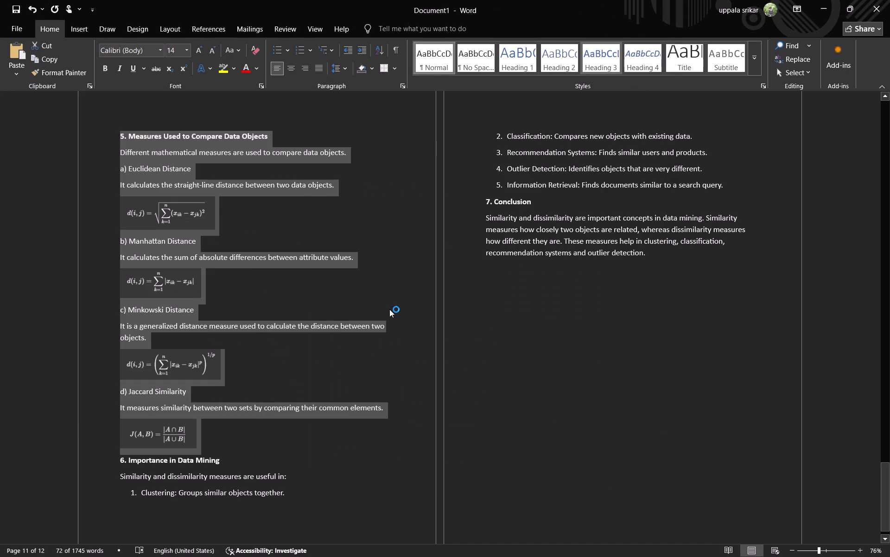
Delete section "5. Measures Used to Compare Data Objects" from the Q5 answer in Document1 and return to the answer's beginning.
{"action": "key", "text": "BackSpace"}
{"action": "scroll", "coordinate": [389, 309], "scroll_direction": "up", "scroll_amount": 5}
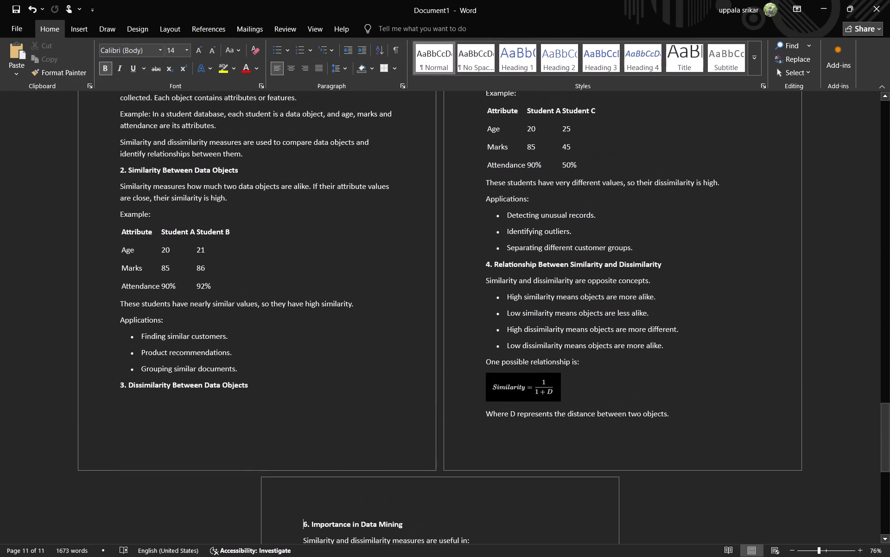
{"action": "scroll", "coordinate": [442, 356], "scroll_direction": "up", "scroll_amount": 2}
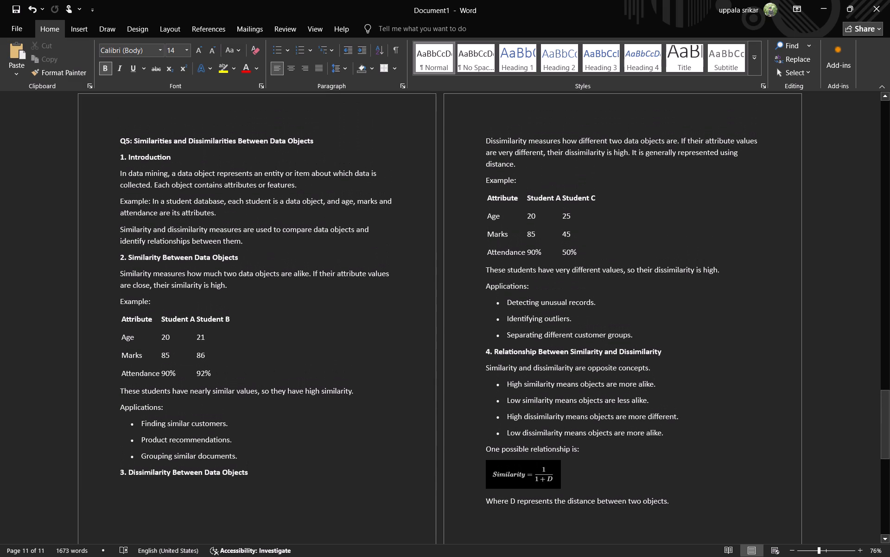
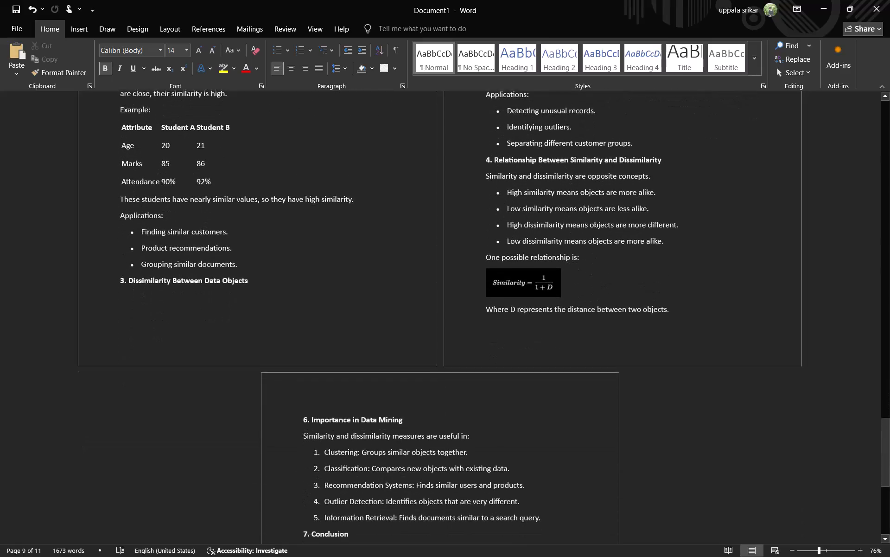
Add a bottom border line beneath the Question 5 conclusion at the end of Document1 and start an empty paragraph below it.
{"action": "scroll", "coordinate": [442, 356], "scroll_direction": "down", "scroll_amount": 1}
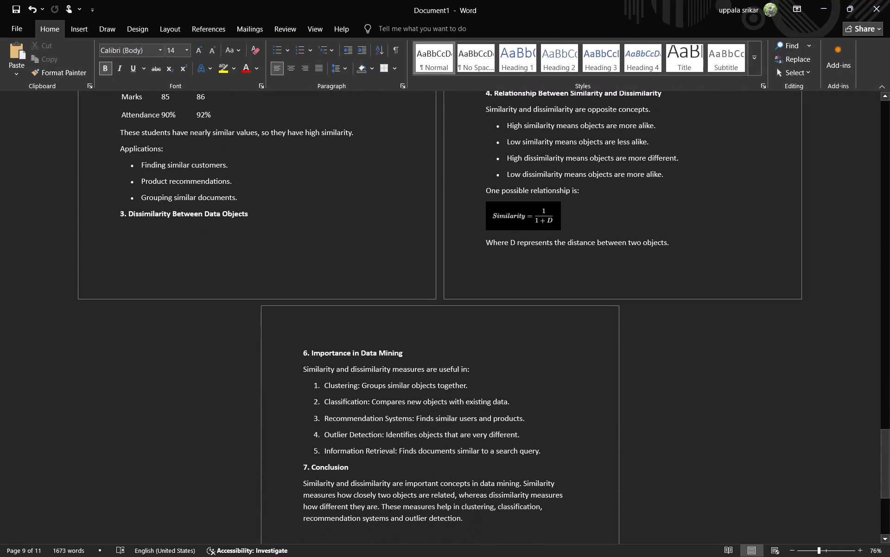
{"action": "scroll", "coordinate": [442, 356], "scroll_direction": "down", "scroll_amount": 1}
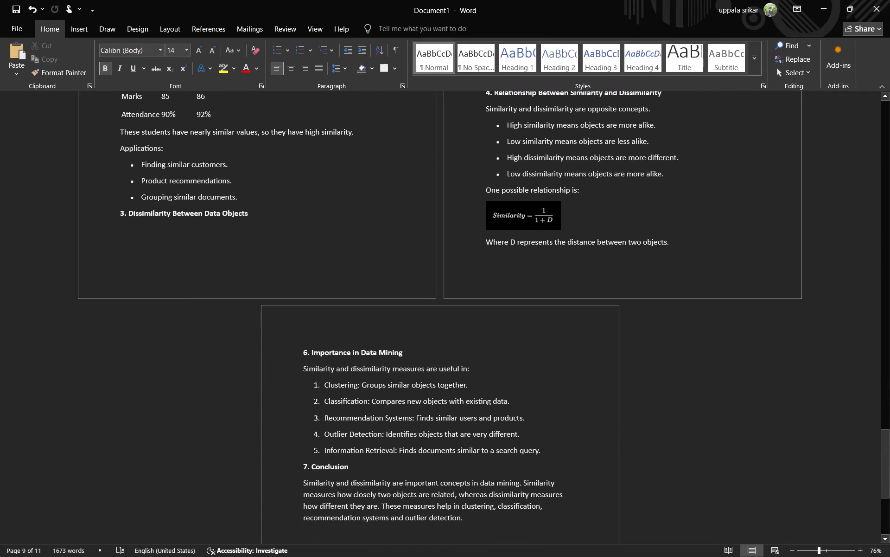
{"action": "scroll", "coordinate": [442, 356], "scroll_direction": "down", "scroll_amount": 2}
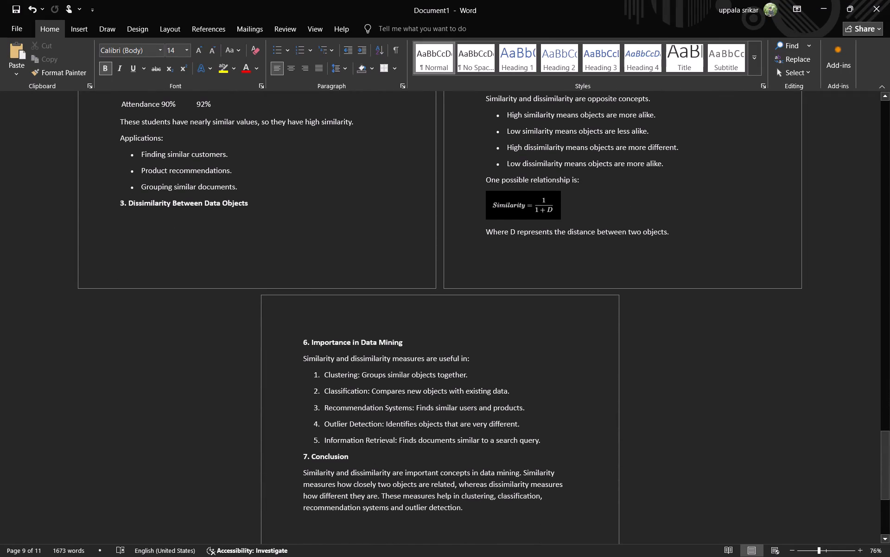
{"action": "scroll", "coordinate": [442, 356], "scroll_direction": "down", "scroll_amount": 3}
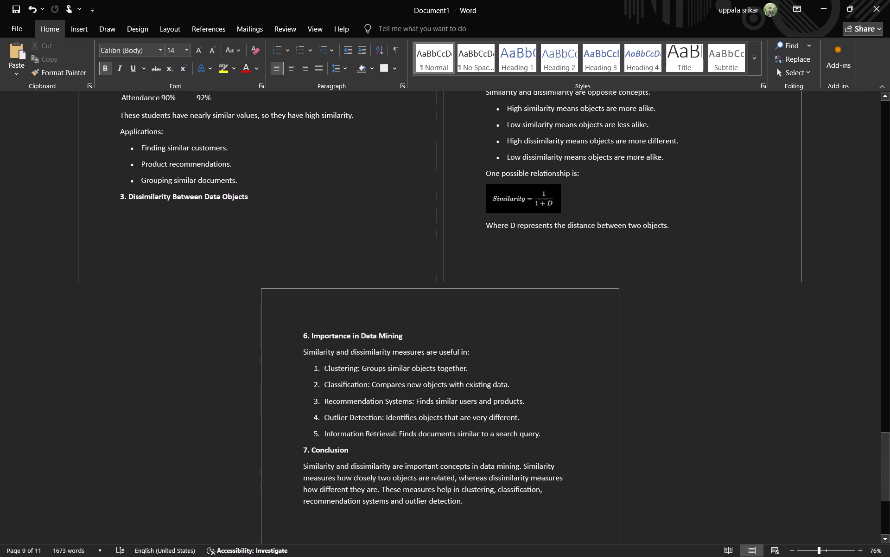
{"action": "scroll", "coordinate": [442, 356], "scroll_direction": "down", "scroll_amount": 2}
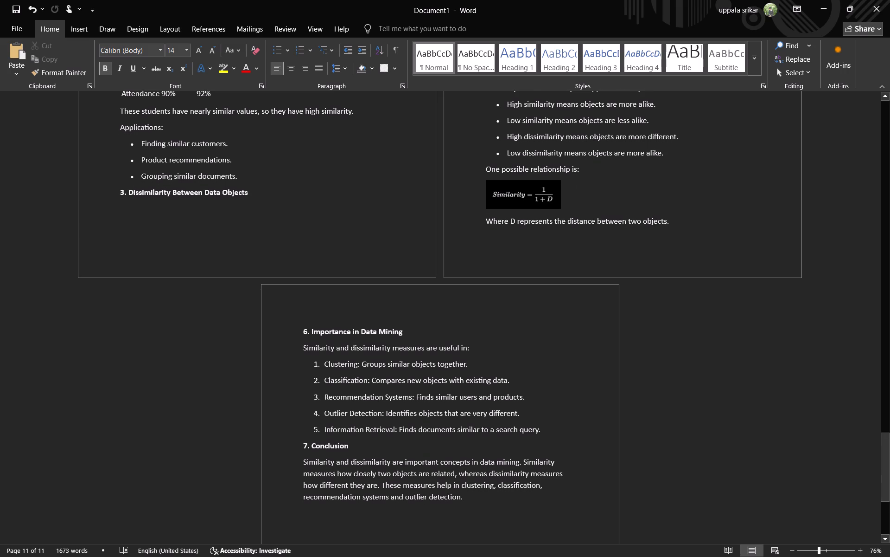
{"action": "scroll", "coordinate": [442, 356], "scroll_direction": "down", "scroll_amount": 1}
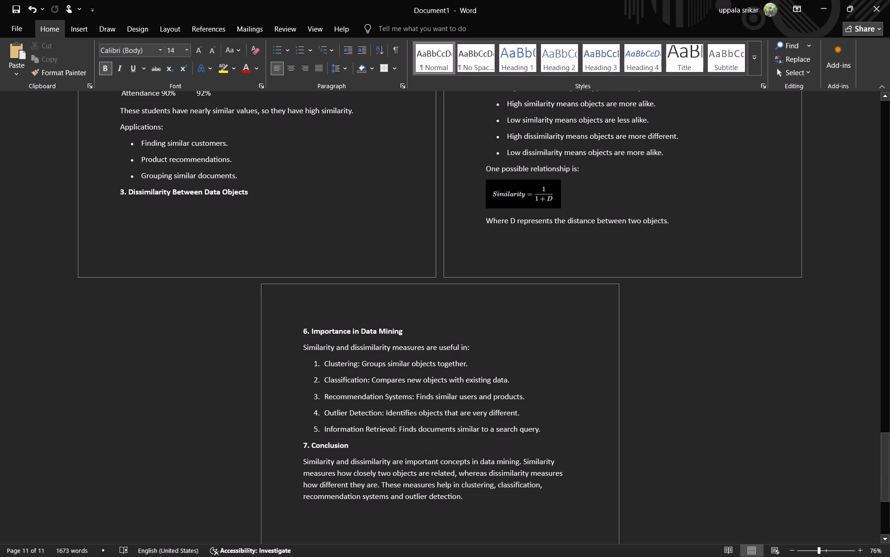
{"action": "scroll", "coordinate": [442, 356], "scroll_direction": "down", "scroll_amount": 1}
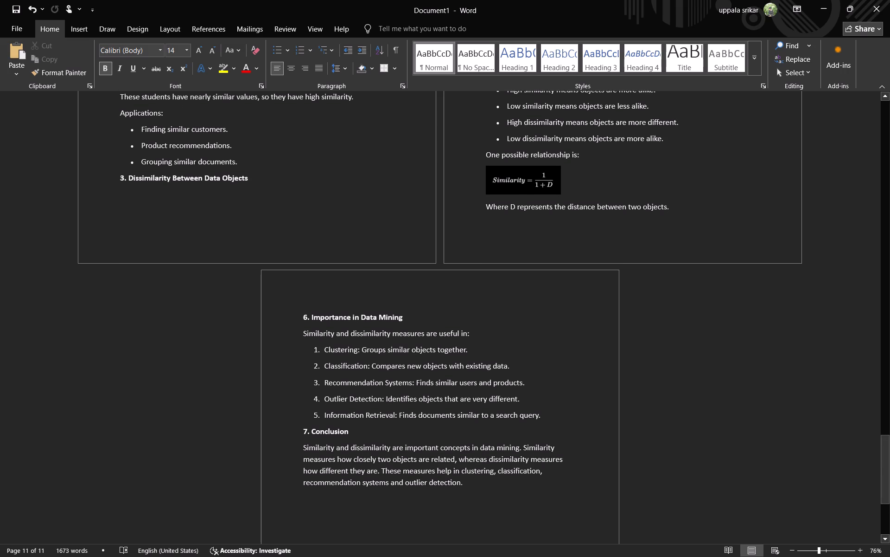
{"action": "scroll", "coordinate": [442, 356], "scroll_direction": "down", "scroll_amount": 1}
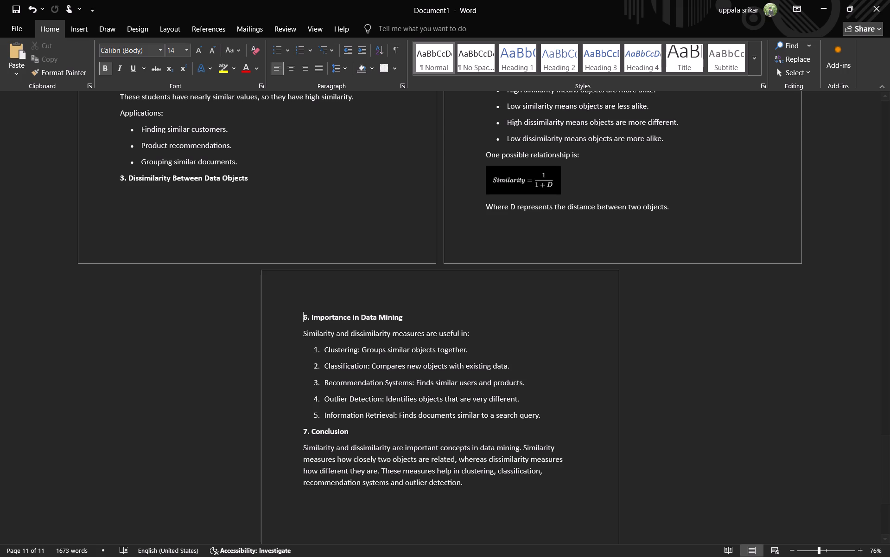
{"action": "scroll", "coordinate": [442, 356], "scroll_direction": "down", "scroll_amount": 2}
{"action": "left_click", "coordinate": [478, 370]}
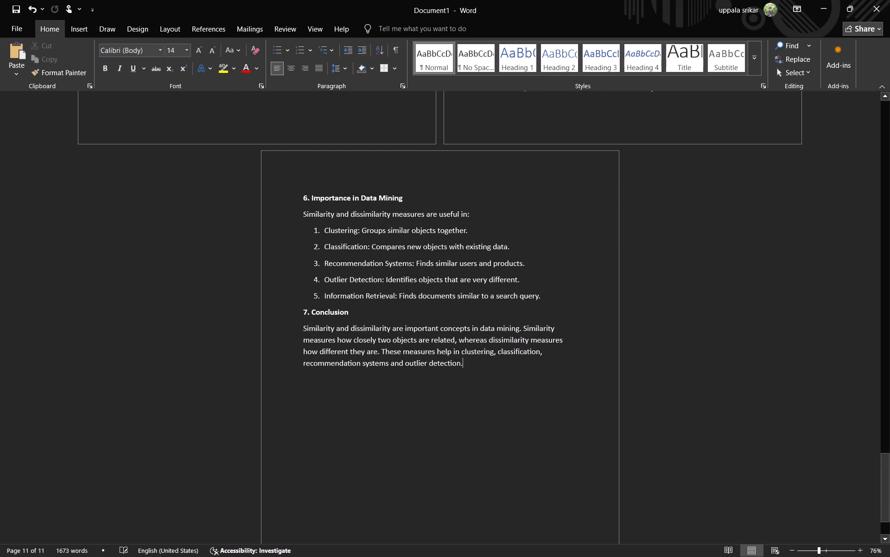
{"action": "left_click", "coordinate": [390, 65]}
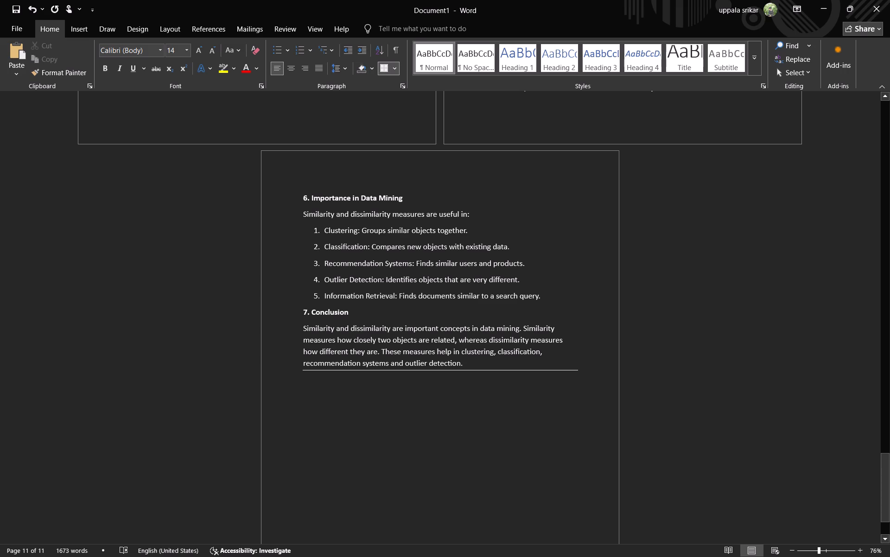
{"action": "key", "text": "Return"}
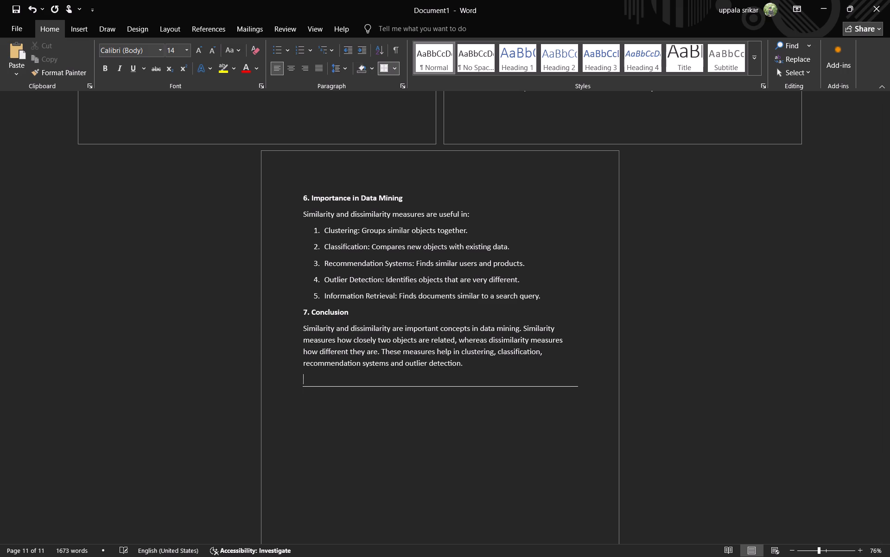
{"action": "left_click", "coordinate": [609, 394]}
{"action": "key", "text": "Return"}
{"action": "key", "text": "BackSpace"}
{"action": "key", "text": "Return"}
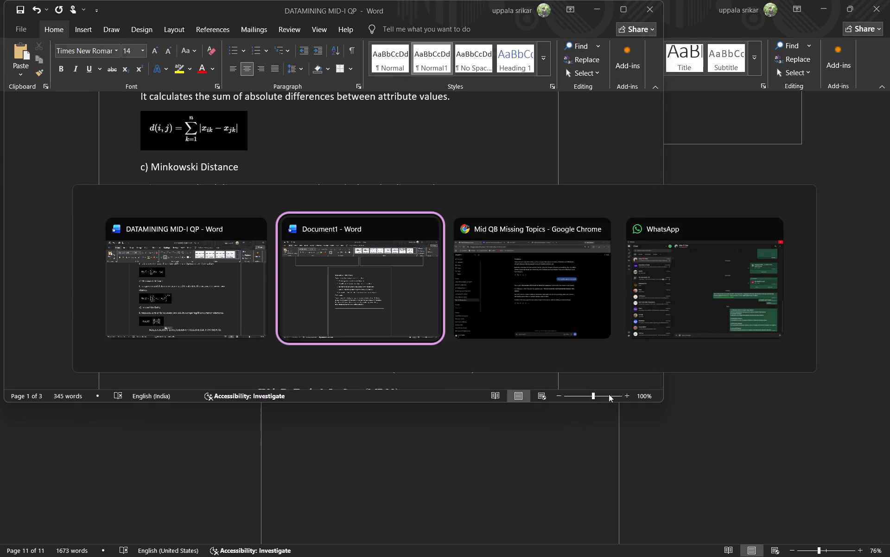
Switch to the DATAMINING MID-I QP document, look over its pasted section on measures for comparing data objects, and return to Document1.
{"action": "scroll", "coordinate": [609, 394], "scroll_direction": "left", "scroll_amount": 1}
{"action": "scroll", "coordinate": [609, 394], "scroll_direction": "up", "scroll_amount": 11}
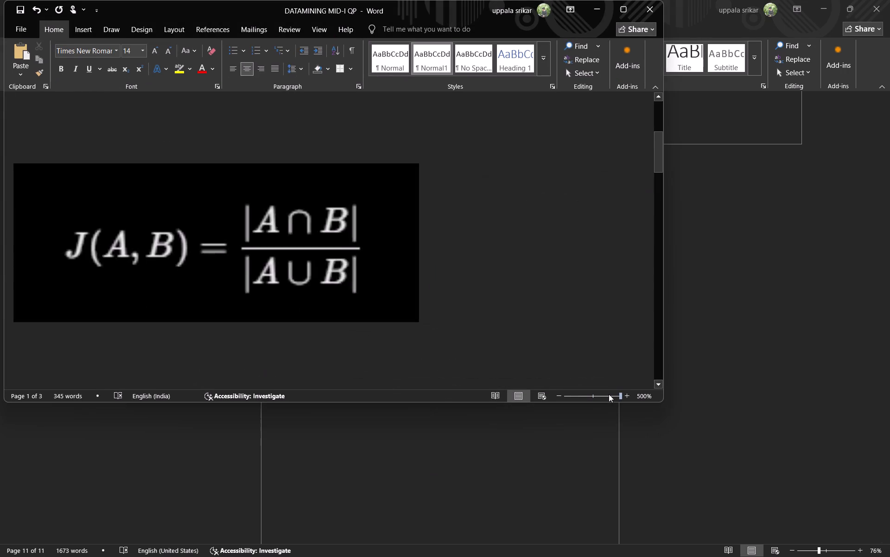
{"action": "scroll", "coordinate": [609, 394], "scroll_direction": "down", "scroll_amount": 12, "text": "ctrl"}
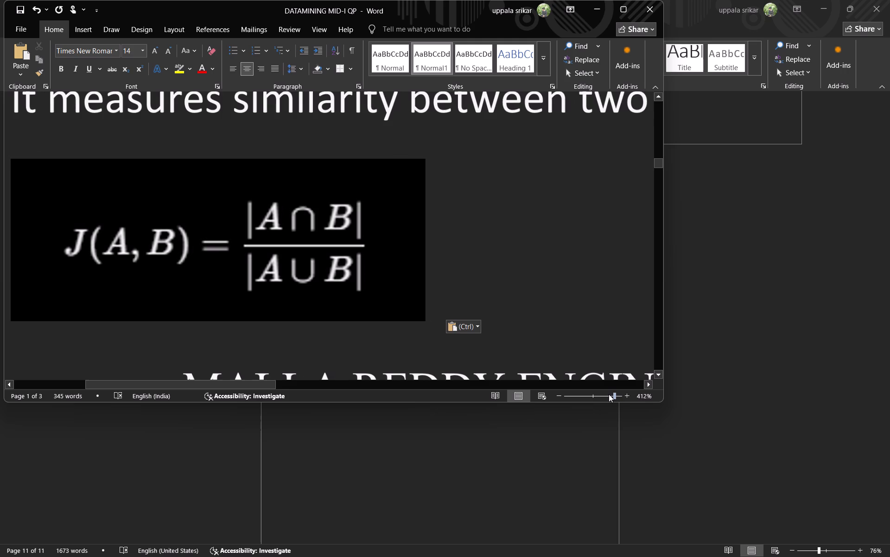
{"action": "scroll", "coordinate": [609, 394], "scroll_direction": "down", "scroll_amount": 7, "text": "ctrl"}
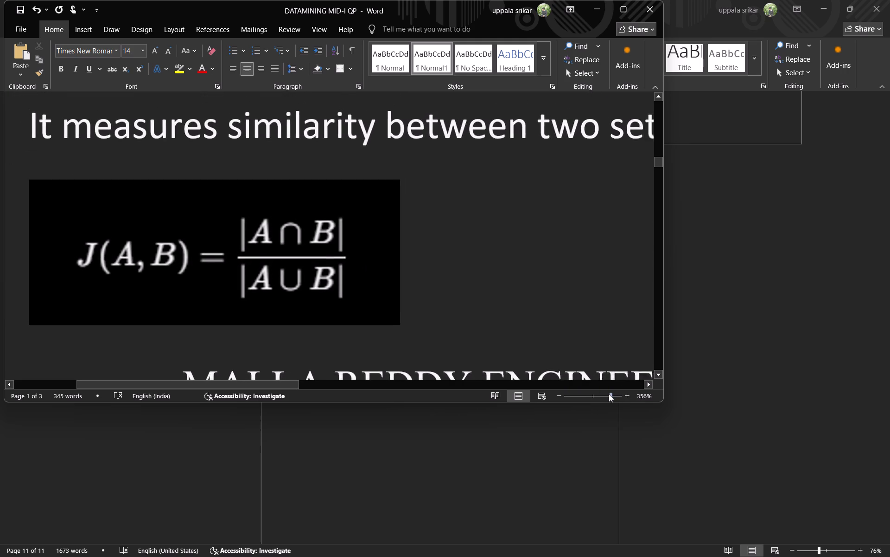
{"action": "scroll", "coordinate": [609, 394], "scroll_direction": "down", "scroll_amount": 20, "text": "ctrl"}
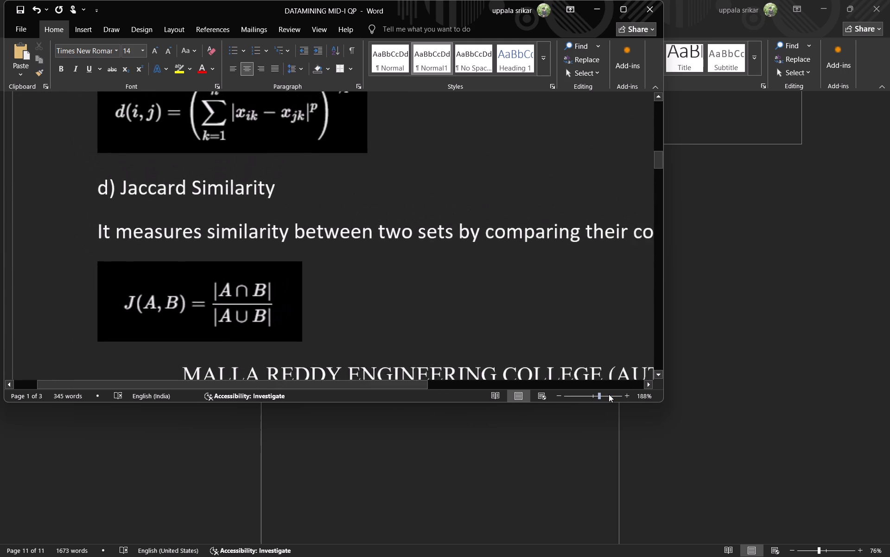
{"action": "scroll", "coordinate": [609, 394], "scroll_direction": "down", "scroll_amount": 11, "text": "ctrl"}
{"action": "scroll", "coordinate": [609, 394], "scroll_direction": "up", "scroll_amount": 1}
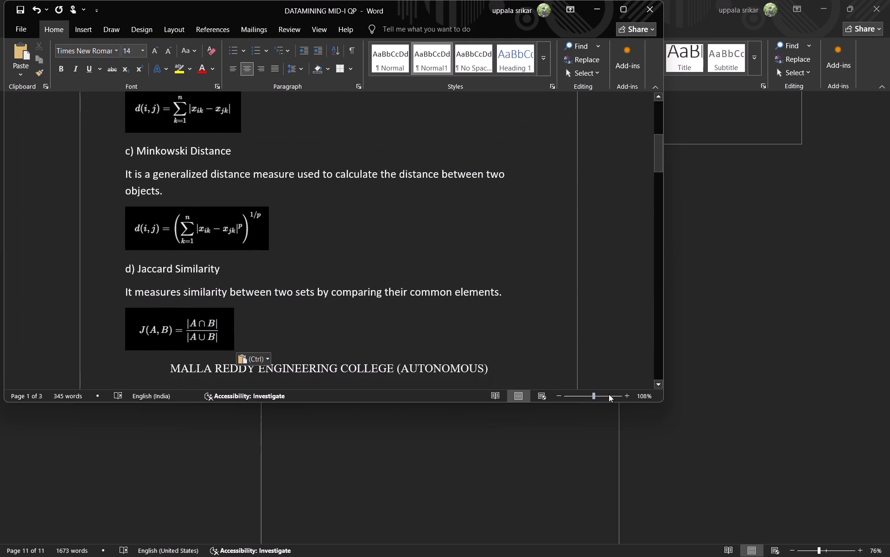
{"action": "scroll", "coordinate": [609, 394], "scroll_direction": "up", "scroll_amount": 2}
{"action": "scroll", "coordinate": [609, 394], "scroll_direction": "down", "scroll_amount": 3, "text": "ctrl"}
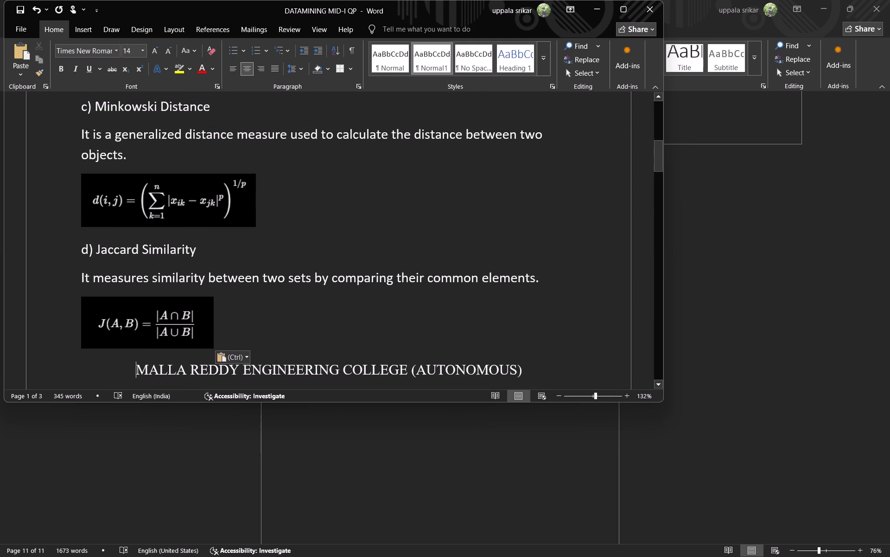
{"action": "scroll", "coordinate": [502, 266], "scroll_direction": "up", "scroll_amount": 5}
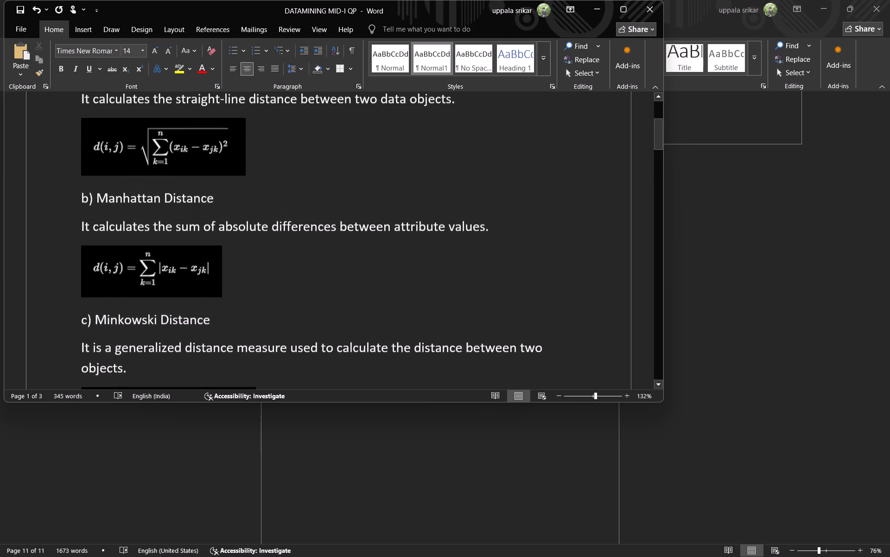
{"action": "scroll", "coordinate": [502, 266], "scroll_direction": "up", "scroll_amount": 2}
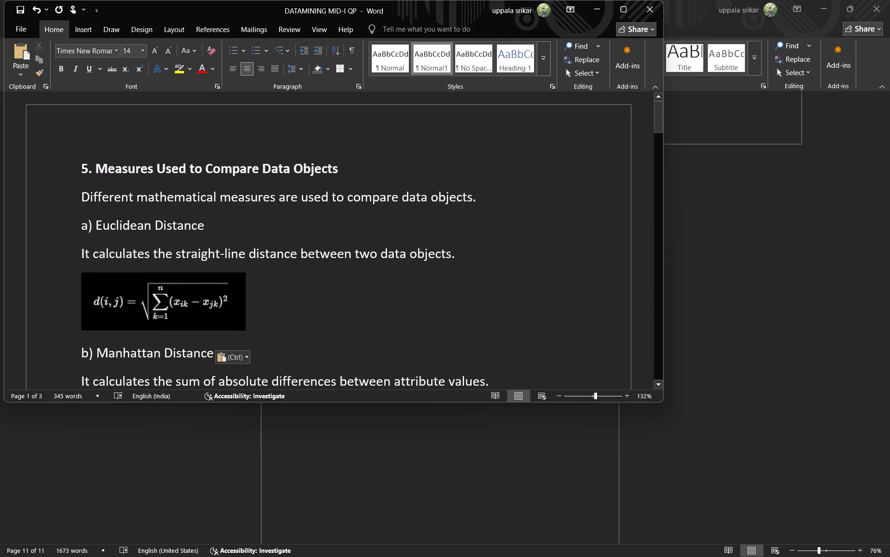
{"action": "left_click", "coordinate": [576, 445]}
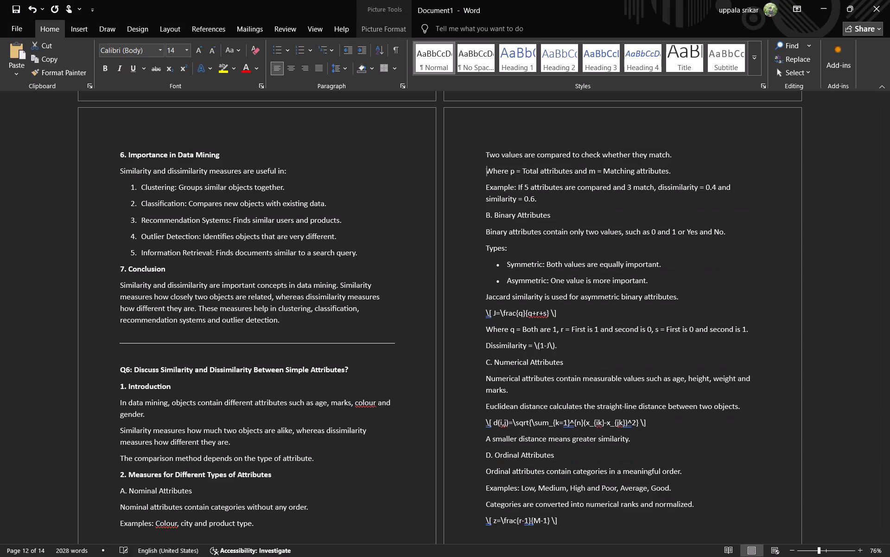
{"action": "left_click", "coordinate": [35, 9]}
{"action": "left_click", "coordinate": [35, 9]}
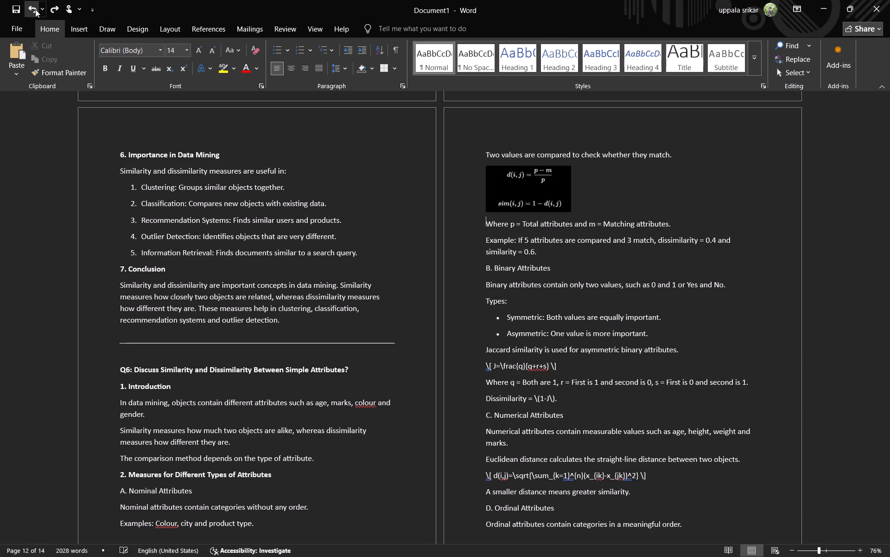
Replace the raw LaTeX Jaccard formula line under Binary Attributes in Word with the snipped image on its own line.
{"action": "left_click_drag", "start_coordinate": [567, 366], "coordinate": [550, 367]}
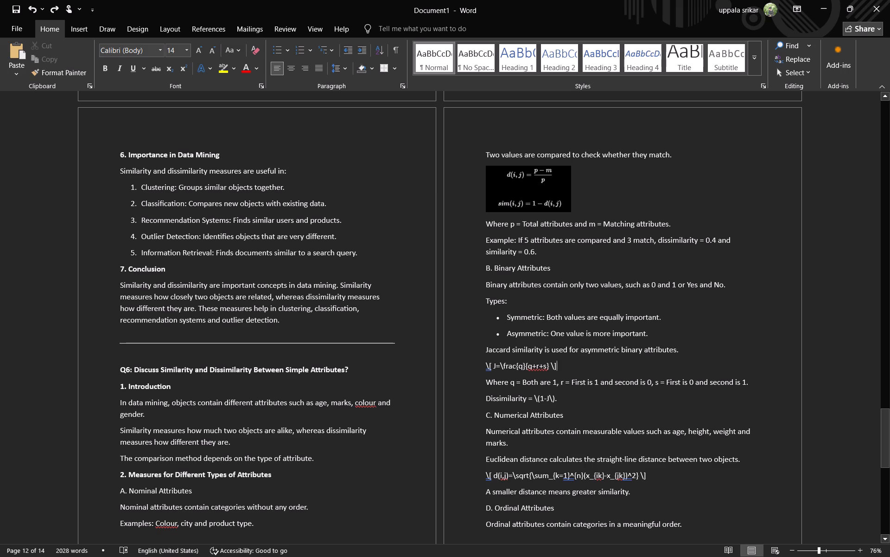
{"action": "left_click_drag", "start_coordinate": [550, 367], "coordinate": [477, 363]}
{"action": "key", "text": "BackSpace"}
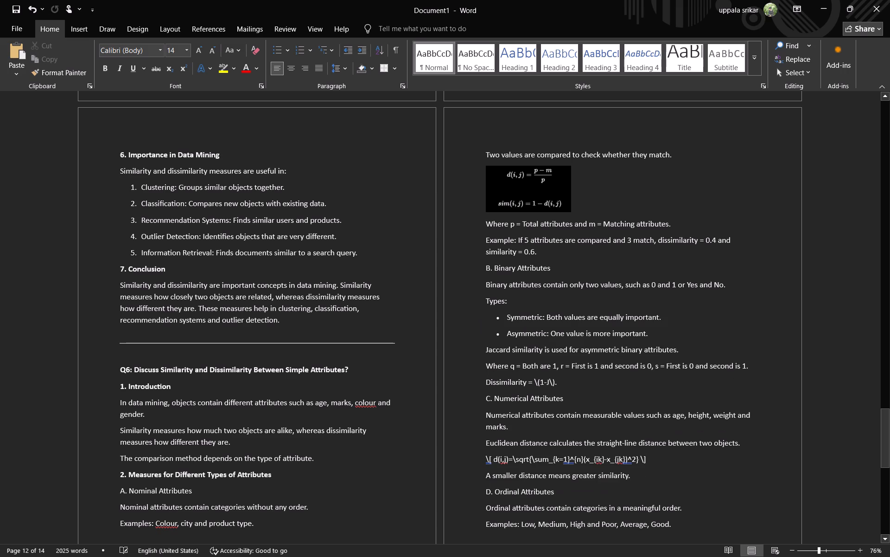
{"action": "key", "text": "ctrl+v"}
{"action": "key", "text": "Return"}
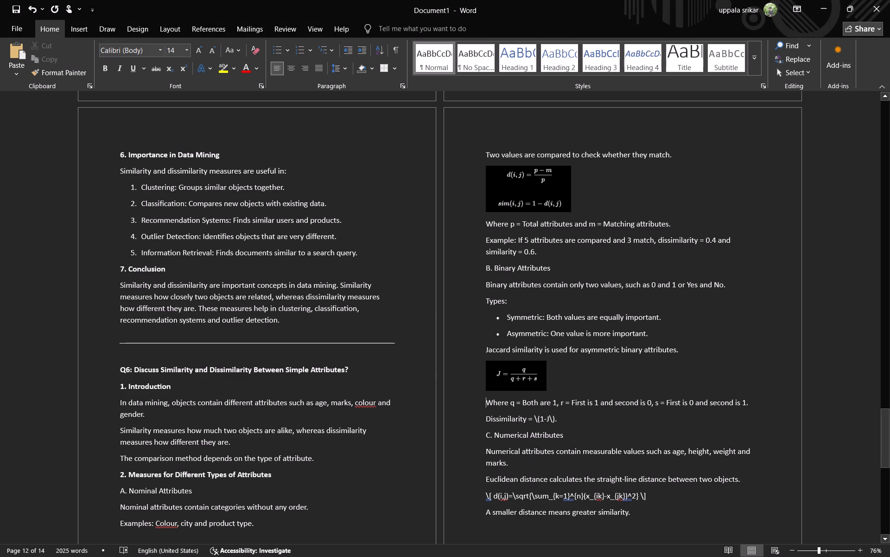
Remove the stray backslashes from the Dissimilarity line under Binary Attributes, making it read "Dissimilarity = (1-J).".
{"action": "left_click", "coordinate": [559, 420]}
{"action": "key", "text": "Left"}
{"action": "key", "text": "Left"}
{"action": "key", "text": "BackSpace"}
{"action": "key", "text": "Left"}
{"action": "key", "text": "Left"}
{"action": "key", "text": "Left"}
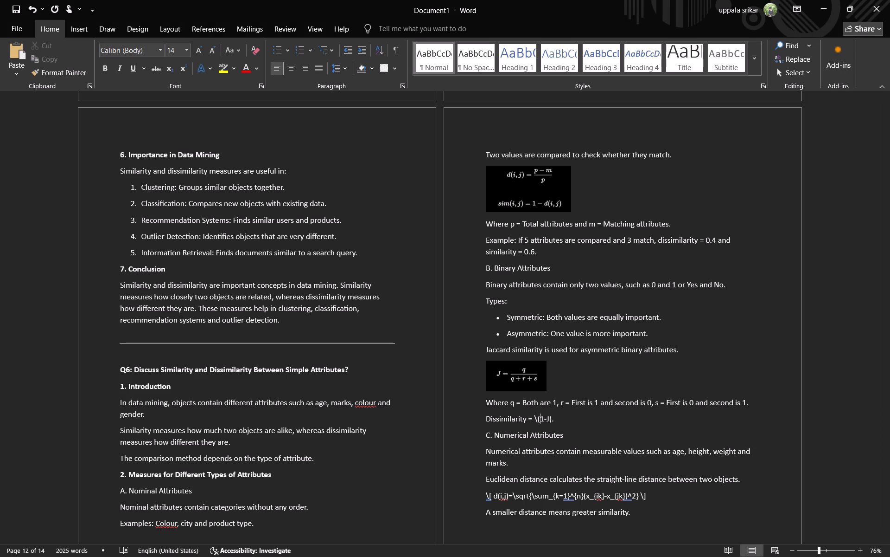
{"action": "key", "text": "Left"}
{"action": "key", "text": "BackSpace"}
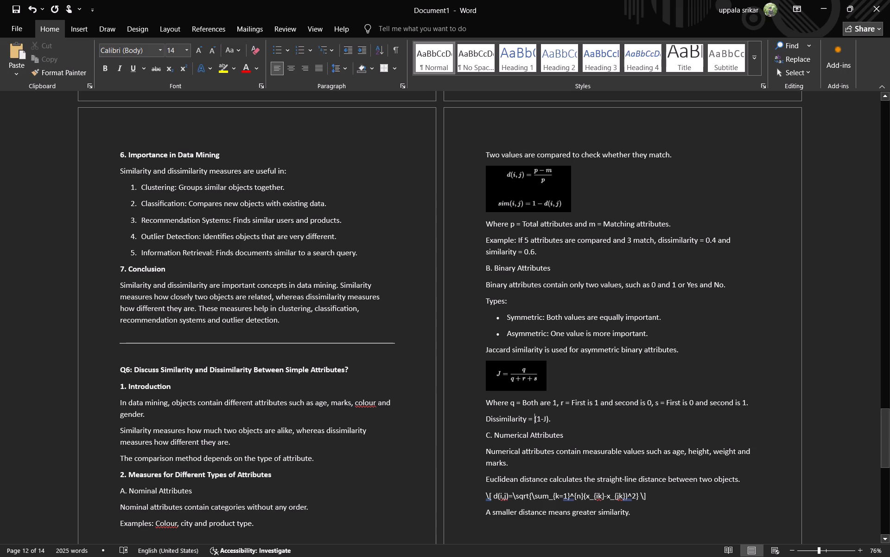
Replace the raw LaTeX Euclidean distance formula under Numerical Attributes with a snip of the rendered d(i,j) formula from ChatGPT.
{"action": "left_click_drag", "start_coordinate": [659, 497], "coordinate": [465, 499]}
{"action": "key", "text": "BackSpace"}
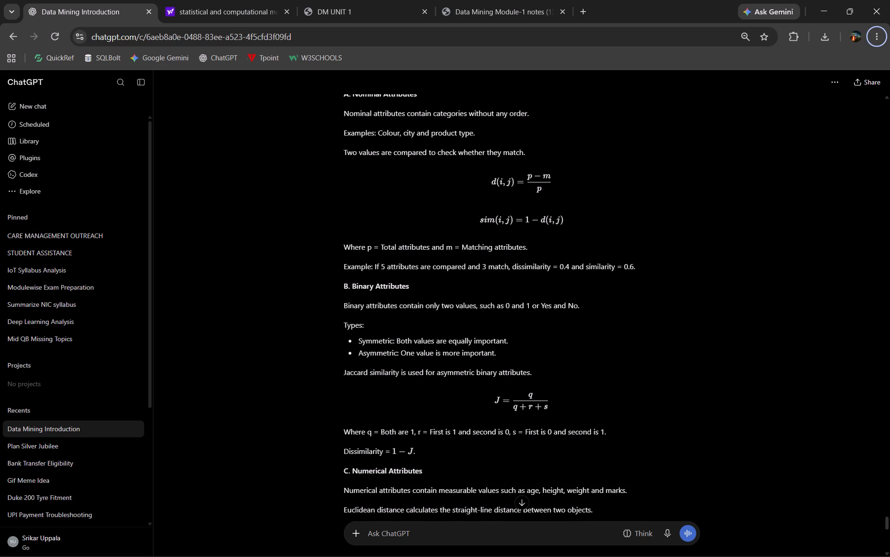
{"action": "scroll", "coordinate": [470, 468], "scroll_direction": "down", "scroll_amount": 2}
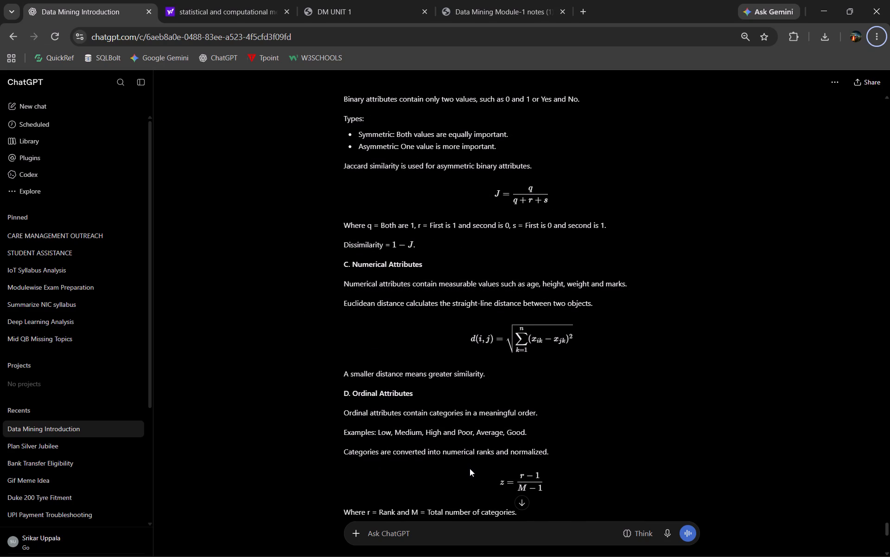
{"action": "key", "text": "super+F10"}
{"action": "key", "text": "Print"}
{"action": "left_click_drag", "start_coordinate": [464, 319], "coordinate": [585, 360]}
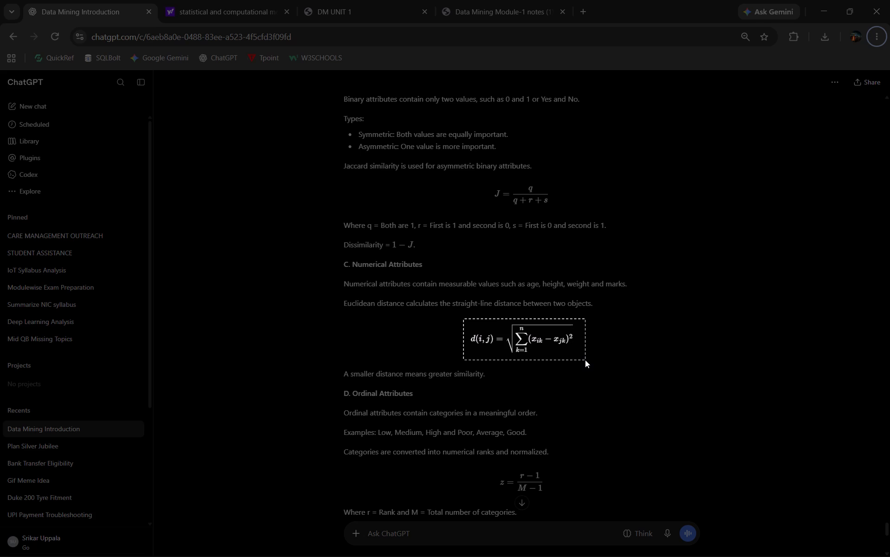
{"action": "left_click_drag", "start_coordinate": [585, 360], "coordinate": [587, 358]}
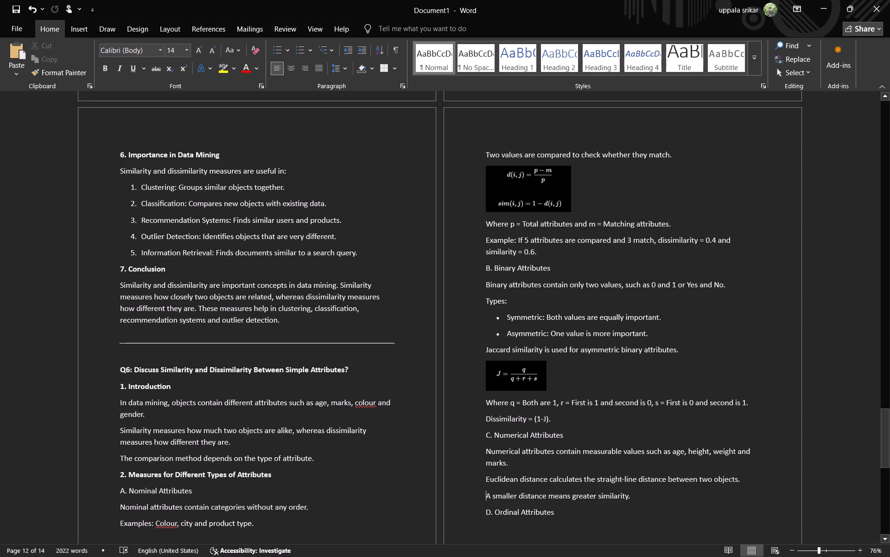
{"action": "key", "text": "ctrl+v"}
{"action": "key", "text": "Return"}
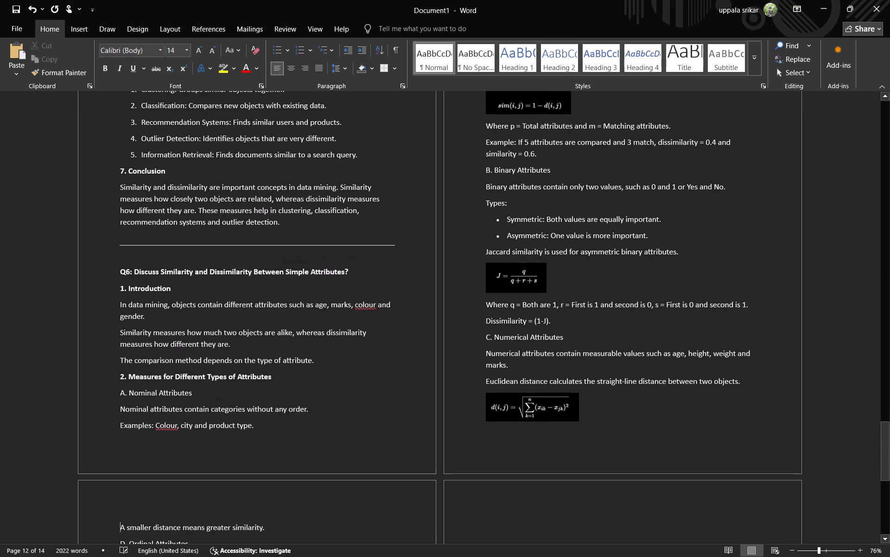
Replace the raw LaTeX rank-normalization formula under Ordinal Attributes in Word with a snip of ChatGPT's rendered z = (r-1)/(M-1) formula.
{"action": "scroll", "coordinate": [572, 421], "scroll_direction": "down", "scroll_amount": 4}
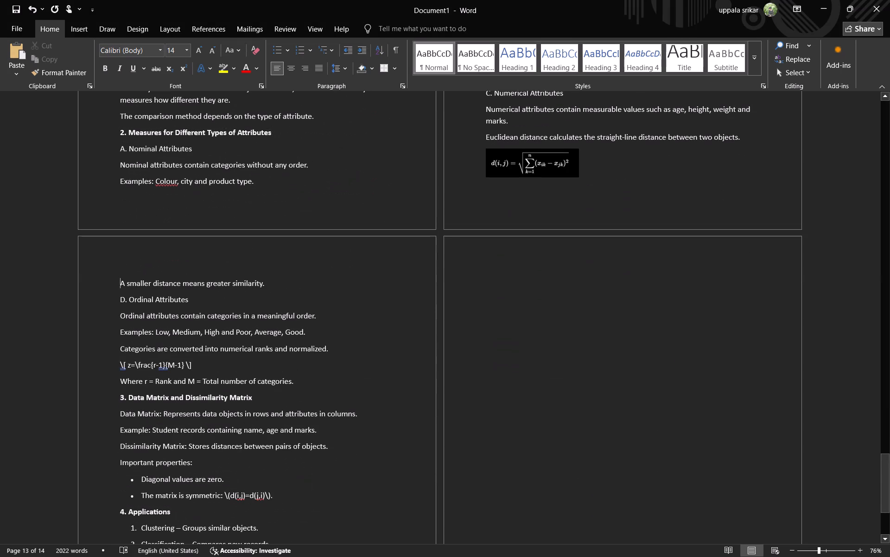
{"action": "left_click_drag", "start_coordinate": [206, 366], "coordinate": [140, 366]}
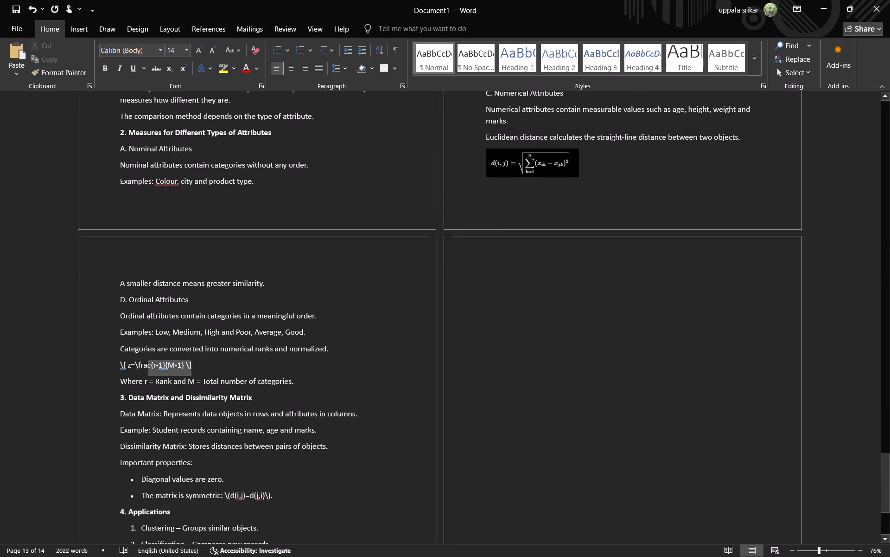
{"action": "left_click_drag", "start_coordinate": [140, 366], "coordinate": [106, 363]}
{"action": "key", "text": "BackSpace"}
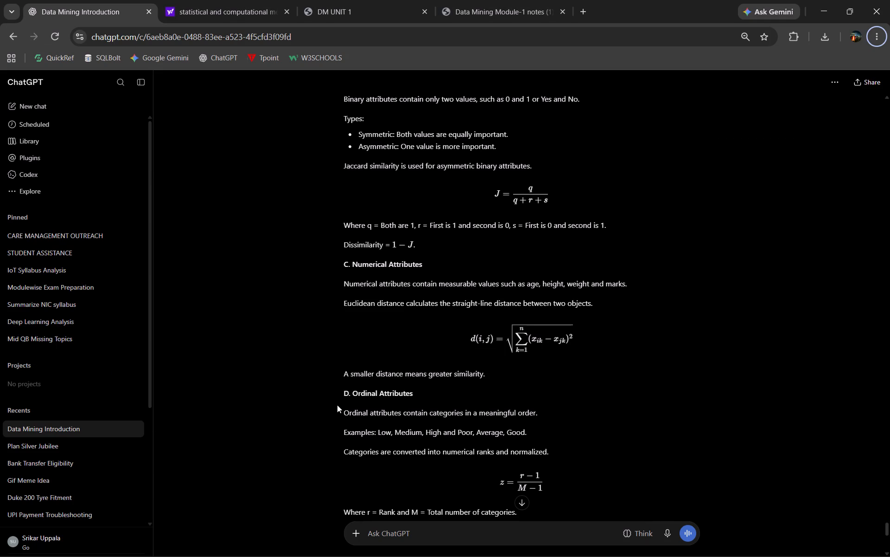
{"action": "key", "text": "Print"}
{"action": "left_click_drag", "start_coordinate": [491, 469], "coordinate": [554, 498]}
{"action": "scroll", "coordinate": [554, 487], "scroll_direction": "down", "scroll_amount": 2}
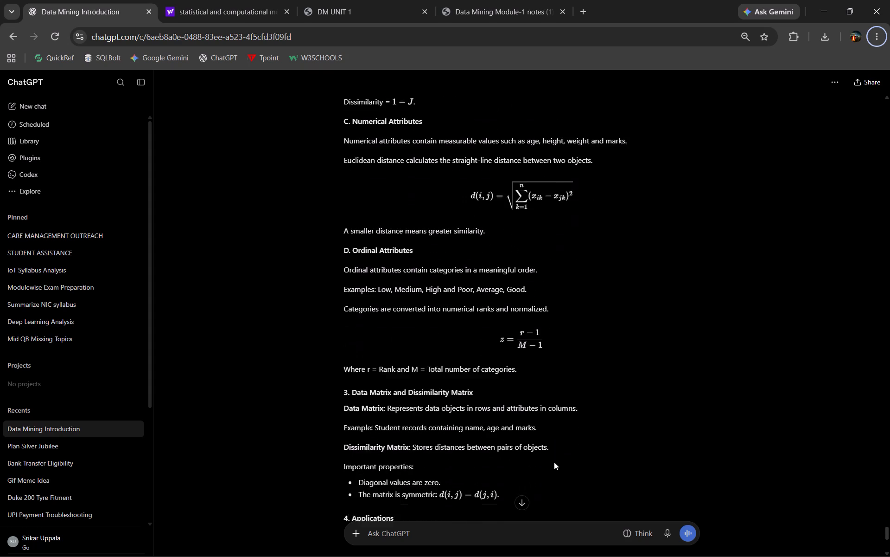
{"action": "scroll", "coordinate": [554, 462], "scroll_direction": "down", "scroll_amount": 2}
{"action": "scroll", "coordinate": [554, 462], "scroll_direction": "up", "scroll_amount": 1}
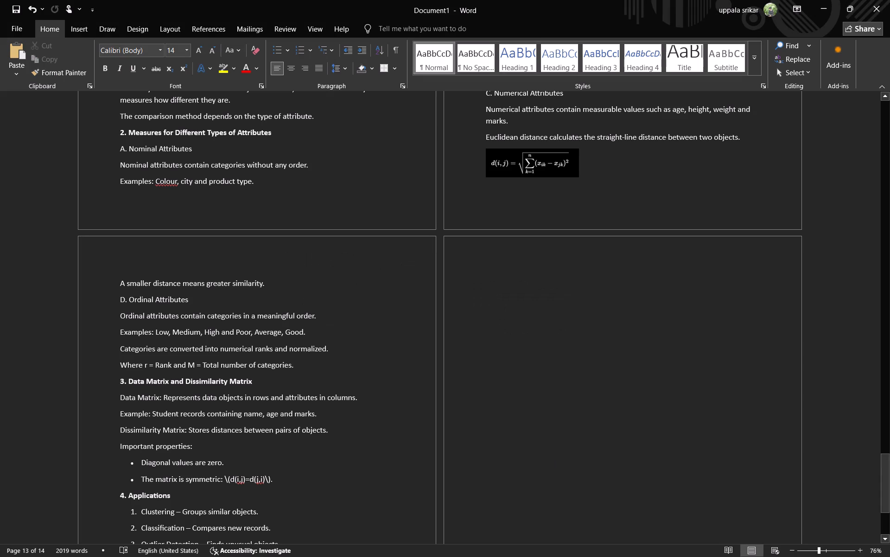
{"action": "key", "text": "ctrl+v"}
{"action": "key", "text": "Return"}
Remove the stray backslashes and final period from the symmetric-matrix bullet, making it read "The matrix is symmetric: (d(i,j)=d(j,i))".
{"action": "scroll", "coordinate": [351, 423], "scroll_direction": "down", "scroll_amount": 1}
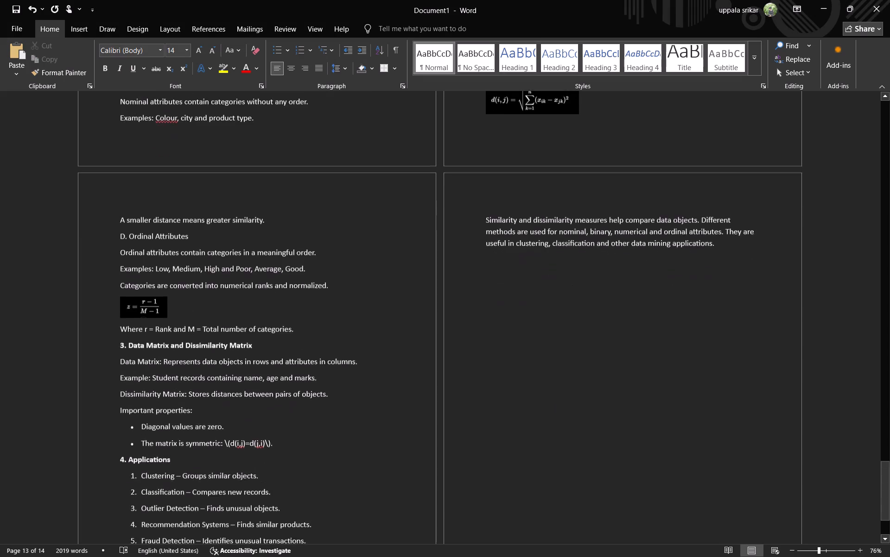
{"action": "scroll", "coordinate": [351, 423], "scroll_direction": "down", "scroll_amount": 2}
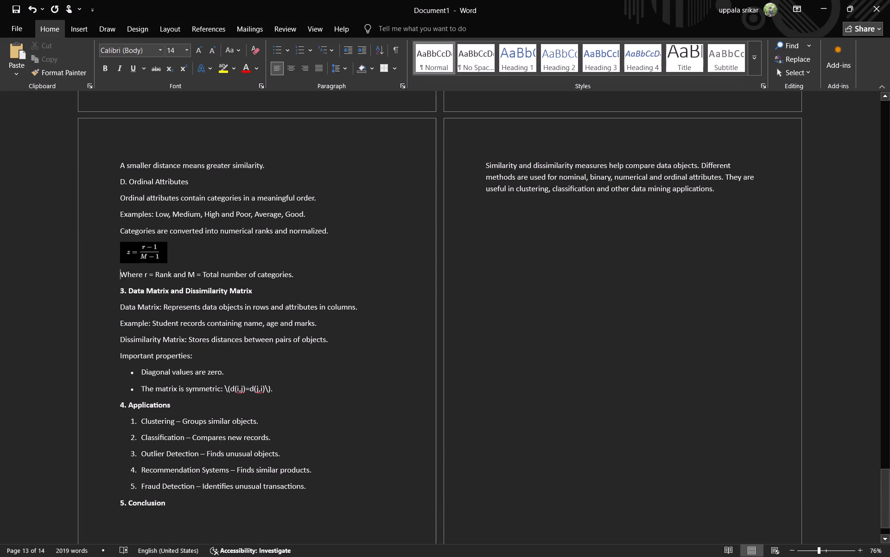
{"action": "left_click", "coordinate": [273, 389]}
{"action": "key", "text": "BackSpace"}
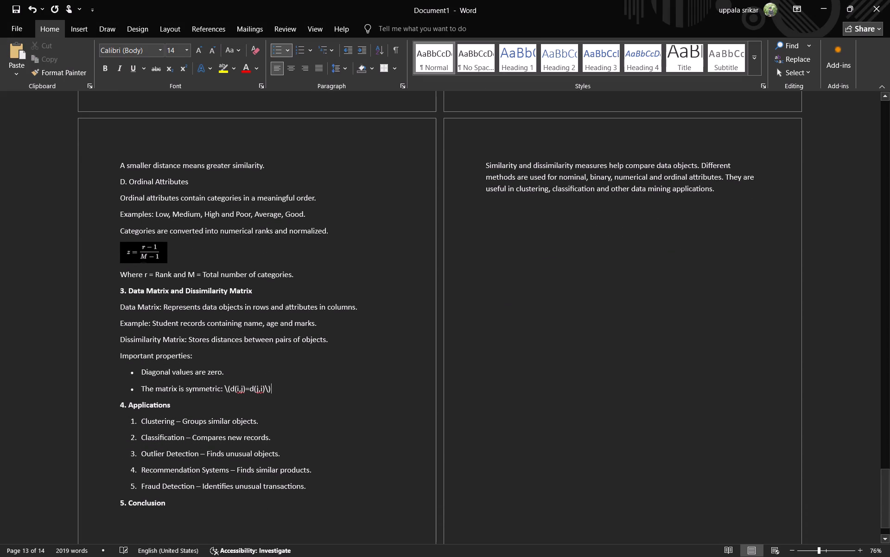
{"action": "key", "text": "Left"}
{"action": "key", "text": "BackSpace"}
{"action": "key", "text": "Left"}
{"action": "key", "text": "Left"}
{"action": "key", "text": "Left"}
{"action": "key", "text": "Left"}
{"action": "key", "text": "Left"}
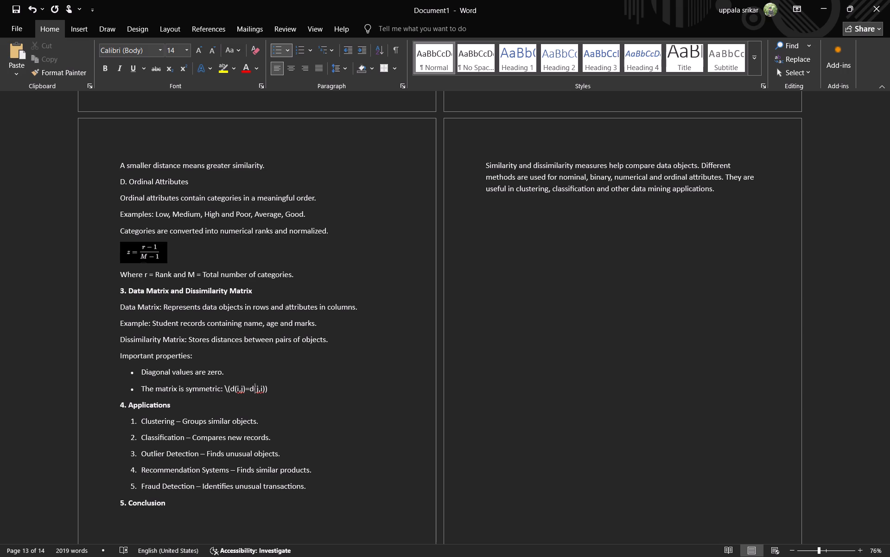
{"action": "key", "text": "Left"}
{"action": "key", "text": "Left"}
{"action": "key", "text": "Left"}
{"action": "key", "text": "Left"}
{"action": "key", "text": "Left"}
{"action": "key", "text": "Left"}
{"action": "key", "text": "Left"}
{"action": "key", "text": "Left"}
{"action": "key", "text": "Left"}
{"action": "key", "text": "BackSpace"}
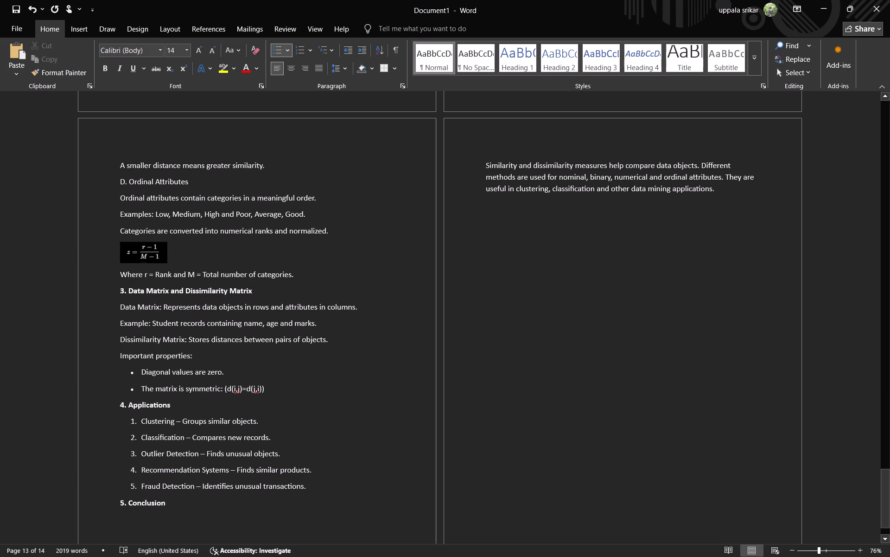
Add a bottom-border separator line below Question 6's conclusion paragraph and start a blank line beneath it.
{"action": "left_click", "coordinate": [721, 193]}
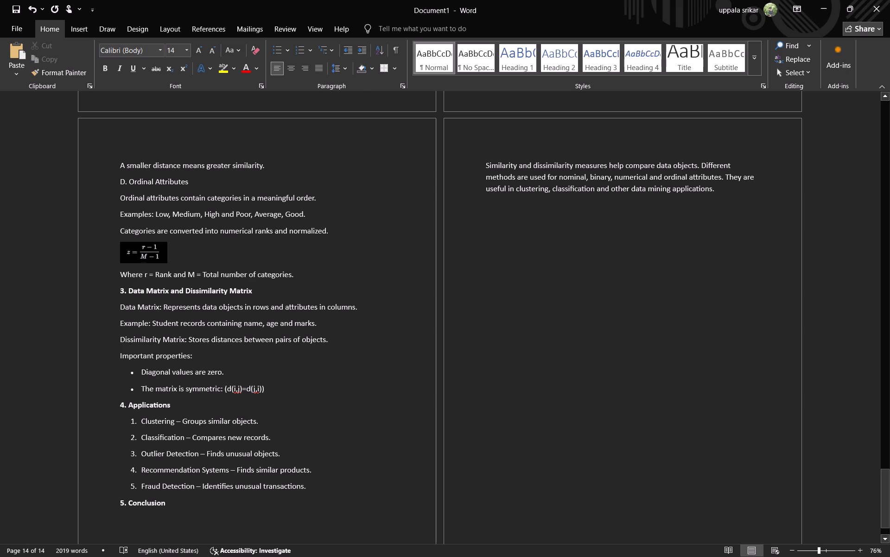
{"action": "left_click", "coordinate": [380, 72]}
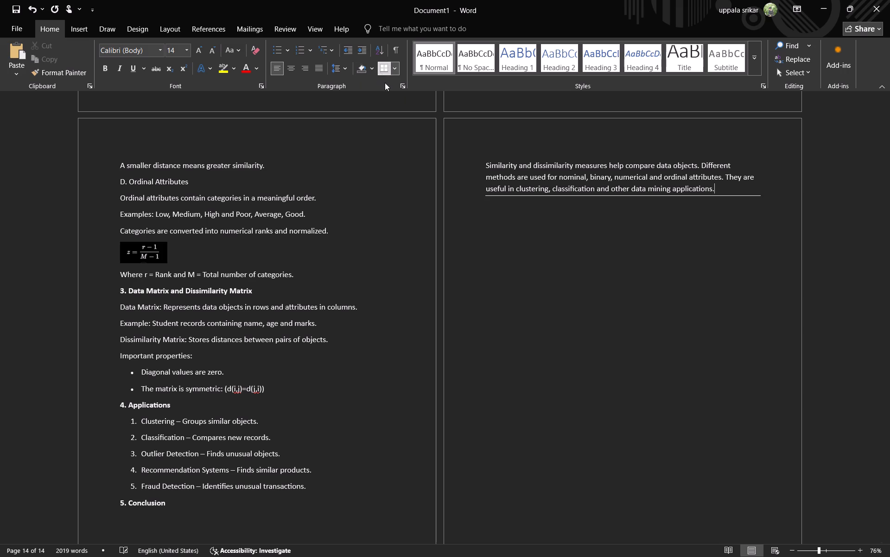
{"action": "key", "text": "Return"}
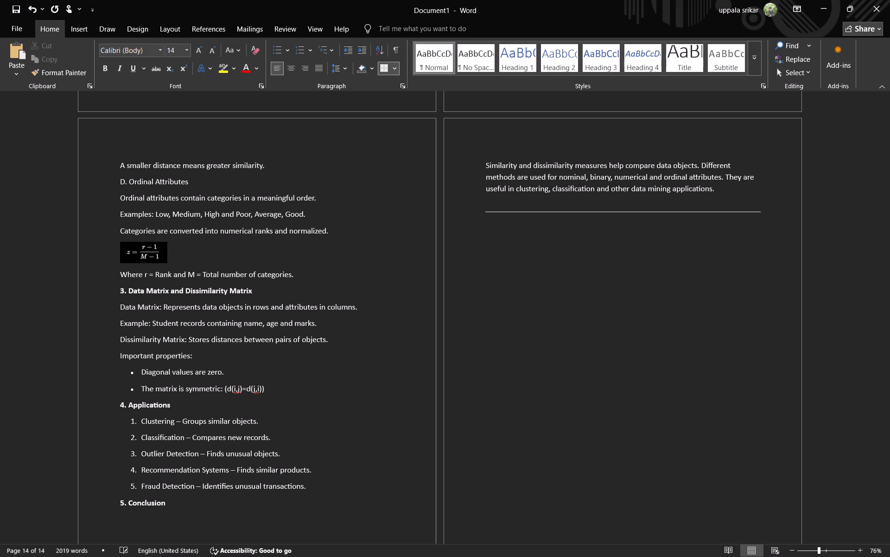
{"action": "left_click", "coordinate": [784, 217]}
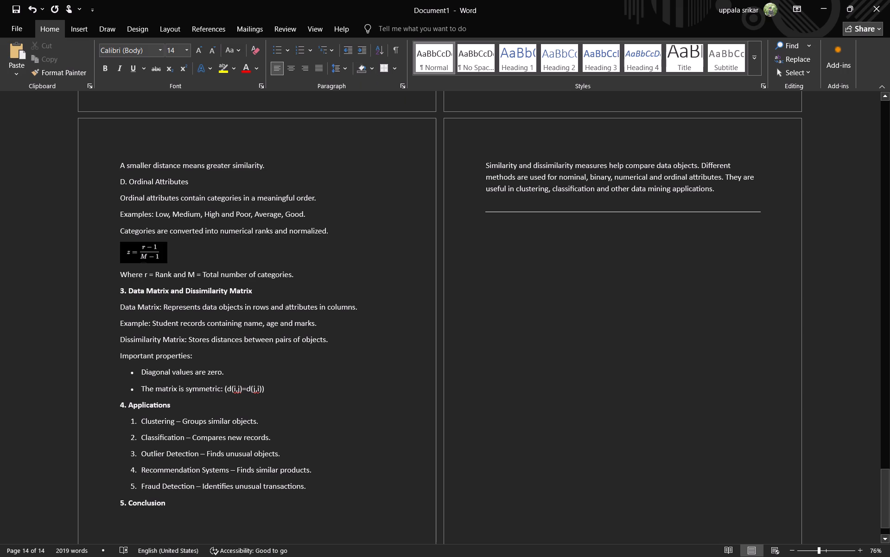
{"action": "key", "text": "Return"}
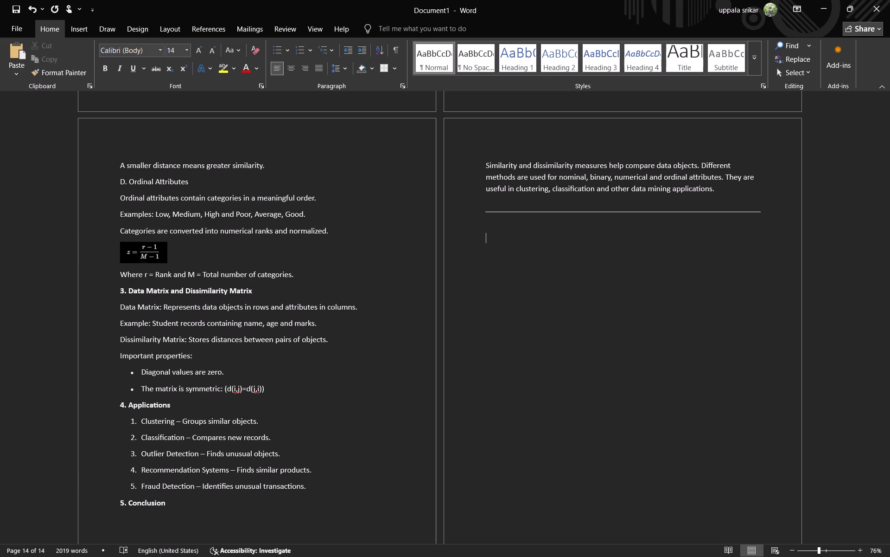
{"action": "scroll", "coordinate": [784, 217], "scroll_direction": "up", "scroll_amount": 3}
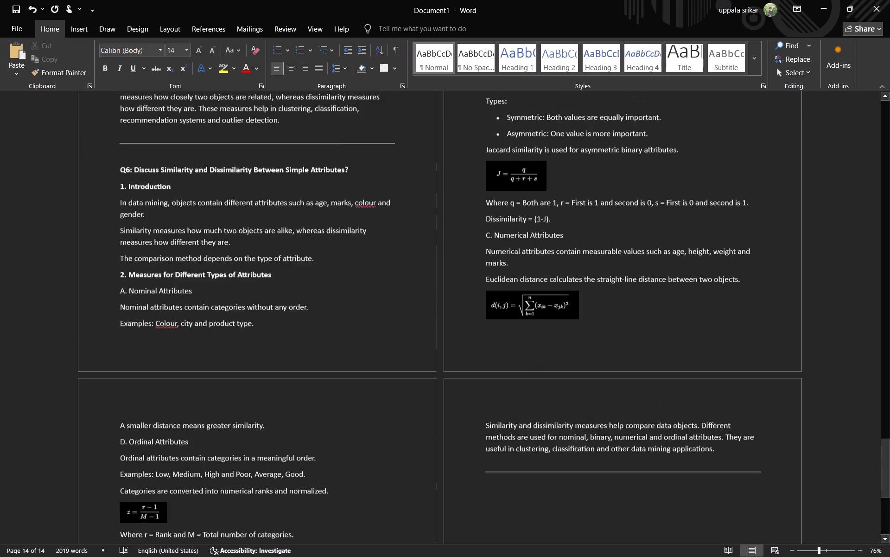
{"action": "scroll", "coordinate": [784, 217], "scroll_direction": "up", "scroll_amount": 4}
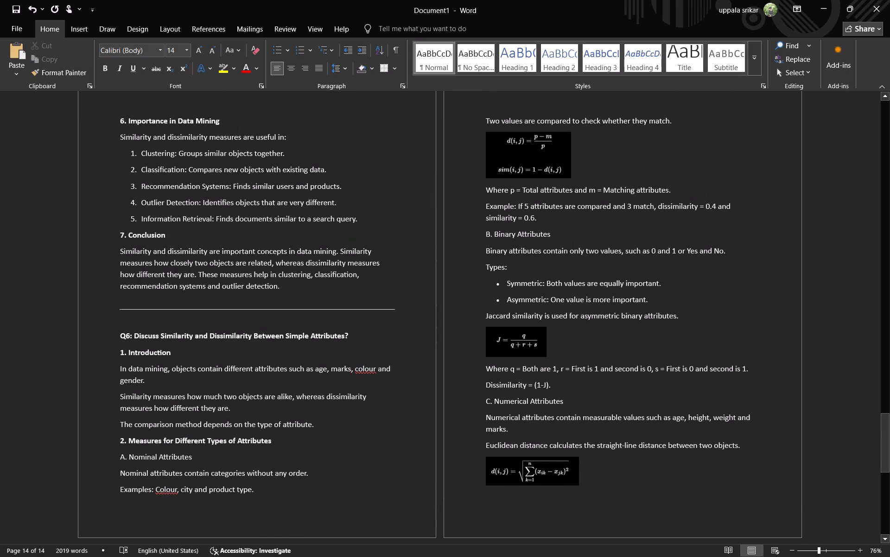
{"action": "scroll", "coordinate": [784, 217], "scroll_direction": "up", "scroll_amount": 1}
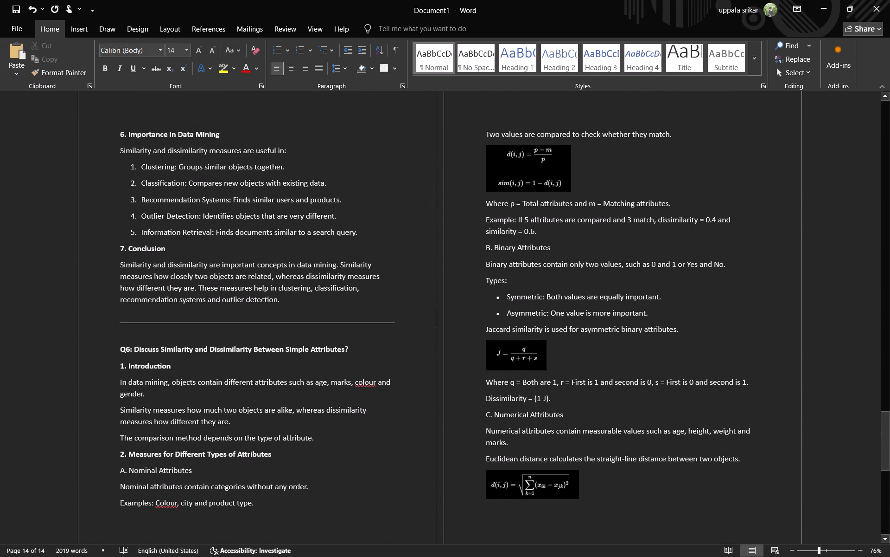
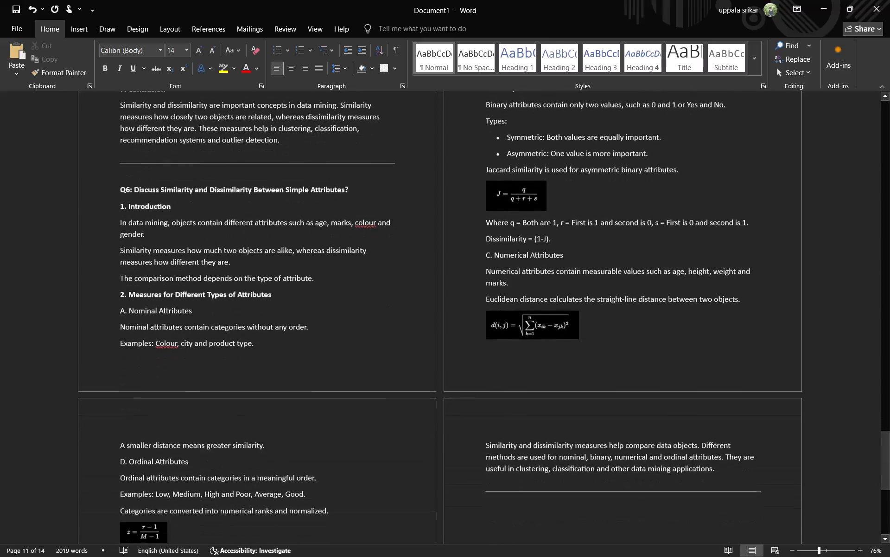
Review the Q6 answer on similarity and dissimilarity between simple attributes through to the end of the document.
{"action": "scroll", "coordinate": [784, 217], "scroll_direction": "down", "scroll_amount": 1}
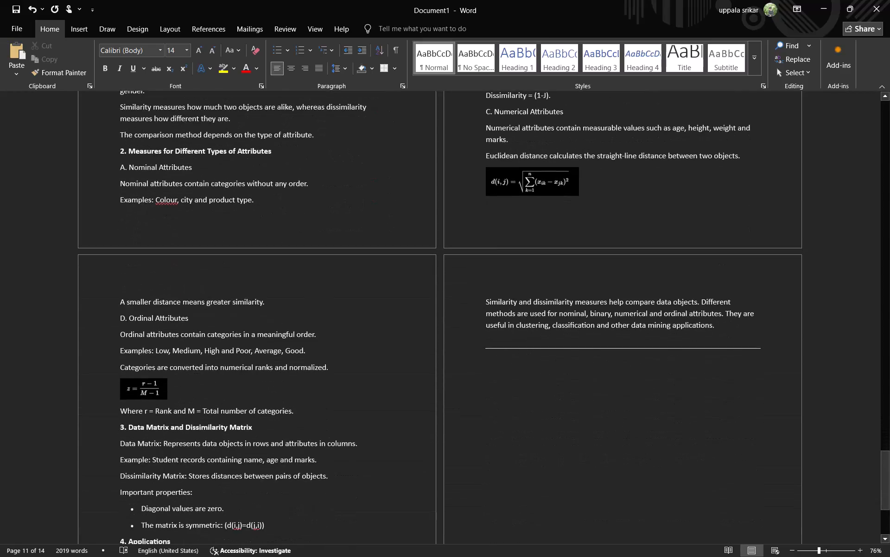
{"action": "scroll", "coordinate": [784, 217], "scroll_direction": "down", "scroll_amount": 2}
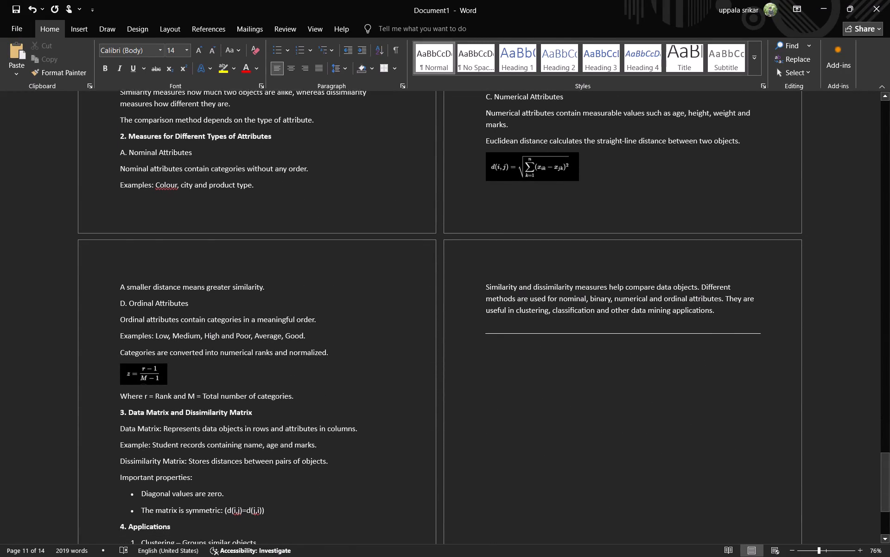
{"action": "scroll", "coordinate": [784, 217], "scroll_direction": "down", "scroll_amount": 1}
{"action": "scroll", "coordinate": [784, 217], "scroll_direction": "up", "scroll_amount": 2}
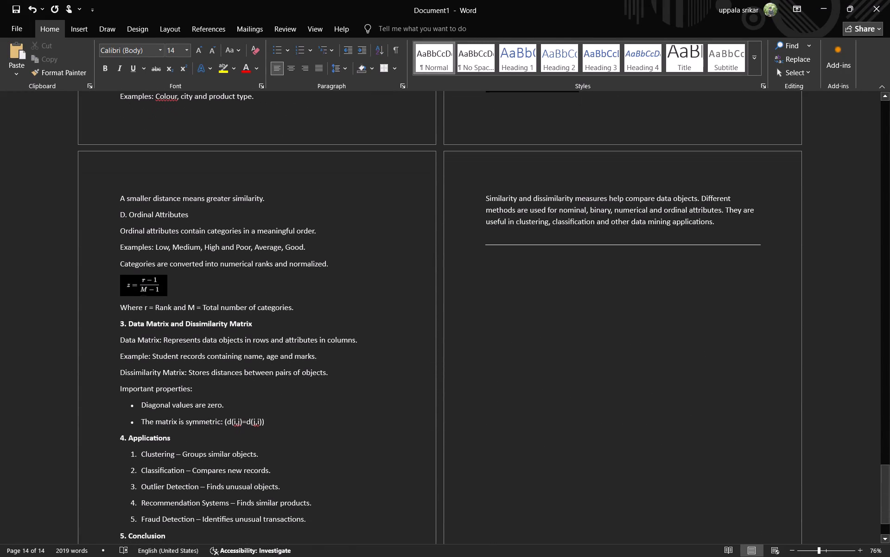
{"action": "scroll", "coordinate": [784, 217], "scroll_direction": "up", "scroll_amount": 1}
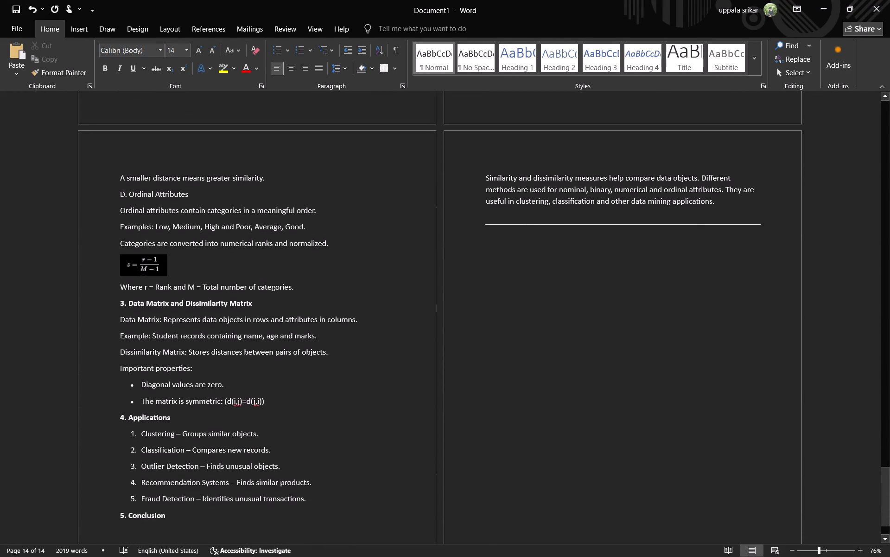
{"action": "scroll", "coordinate": [784, 217], "scroll_direction": "up", "scroll_amount": 1}
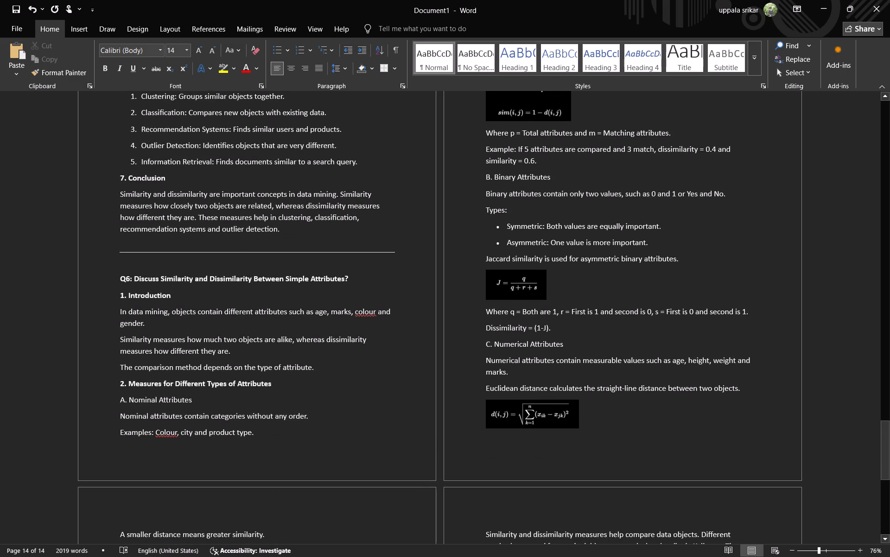
{"action": "scroll", "coordinate": [784, 217], "scroll_direction": "down", "scroll_amount": 5}
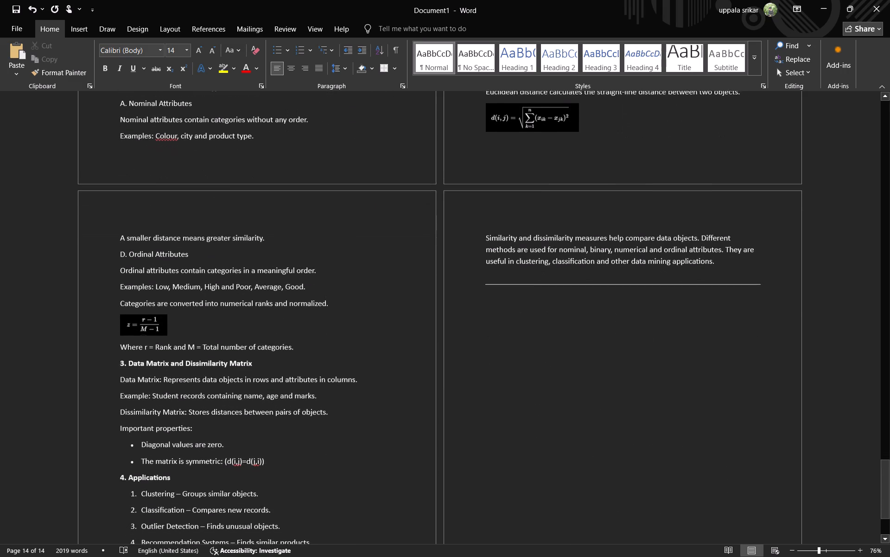
{"action": "scroll", "coordinate": [784, 217], "scroll_direction": "down", "scroll_amount": 1}
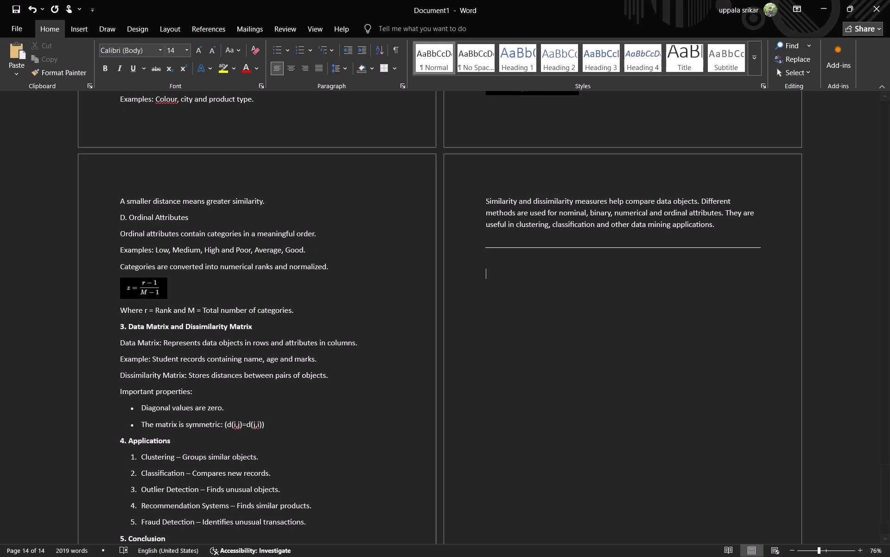
{"action": "scroll", "coordinate": [784, 217], "scroll_direction": "down", "scroll_amount": 1}
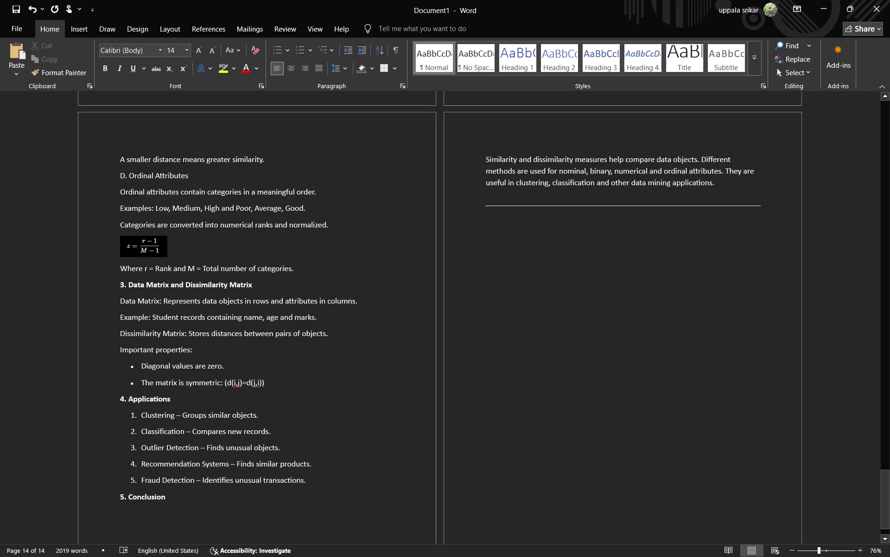
{"action": "left_click_drag", "start_coordinate": [116, 285], "coordinate": [272, 381]}
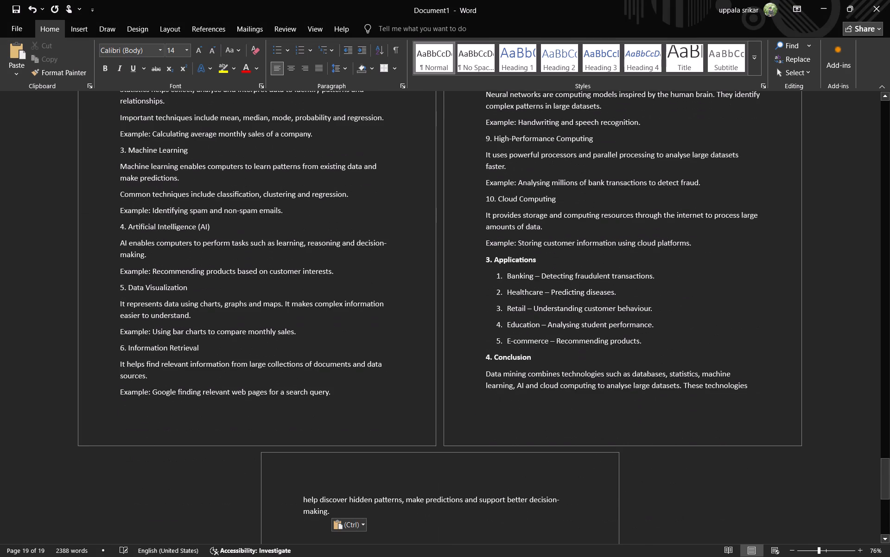
{"action": "scroll", "coordinate": [516, 340], "scroll_direction": "up", "scroll_amount": 6}
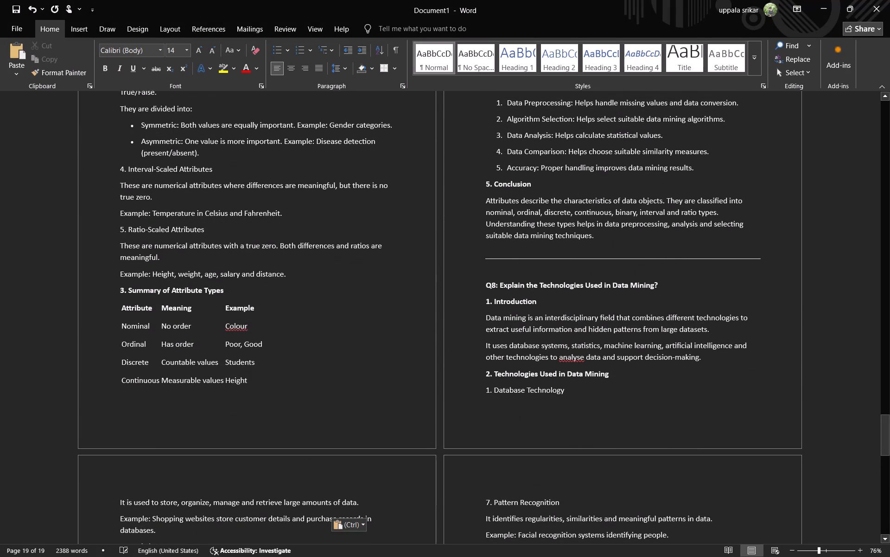
{"action": "scroll", "coordinate": [516, 340], "scroll_direction": "down", "scroll_amount": 1}
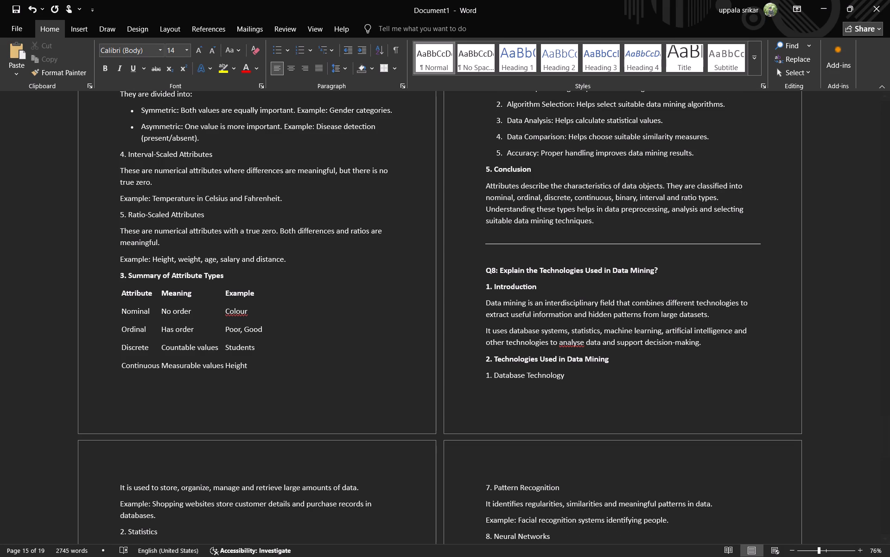
Add the line "MODULE - 1" directly below the "DM MID-1 ANS" title on the first page.
{"action": "scroll", "coordinate": [516, 340], "scroll_direction": "up", "scroll_amount": 16}
{"action": "scroll", "coordinate": [516, 340], "scroll_direction": "up", "scroll_amount": 8}
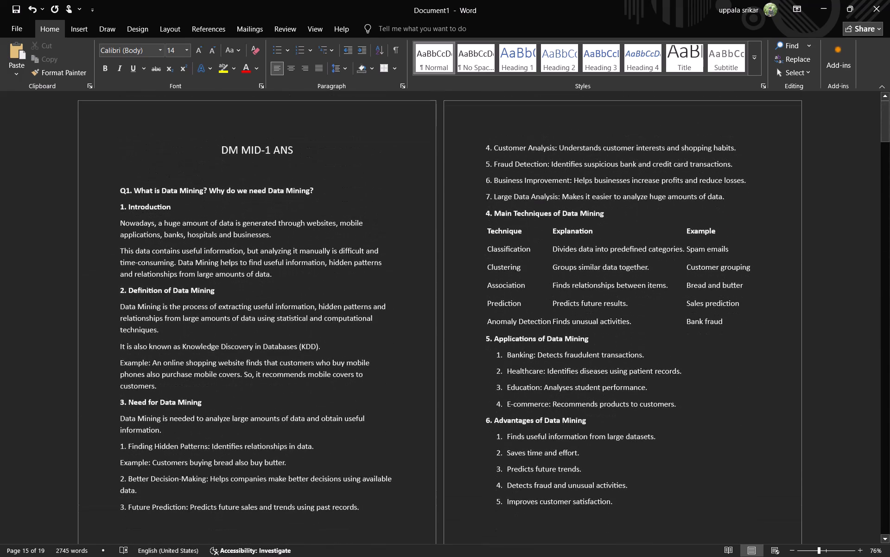
{"action": "scroll", "coordinate": [516, 340], "scroll_direction": "down", "scroll_amount": 12}
{"action": "scroll", "coordinate": [516, 340], "scroll_direction": "up", "scroll_amount": 8}
{"action": "scroll", "coordinate": [516, 340], "scroll_direction": "down", "scroll_amount": 1}
{"action": "scroll", "coordinate": [516, 340], "scroll_direction": "up", "scroll_amount": 4}
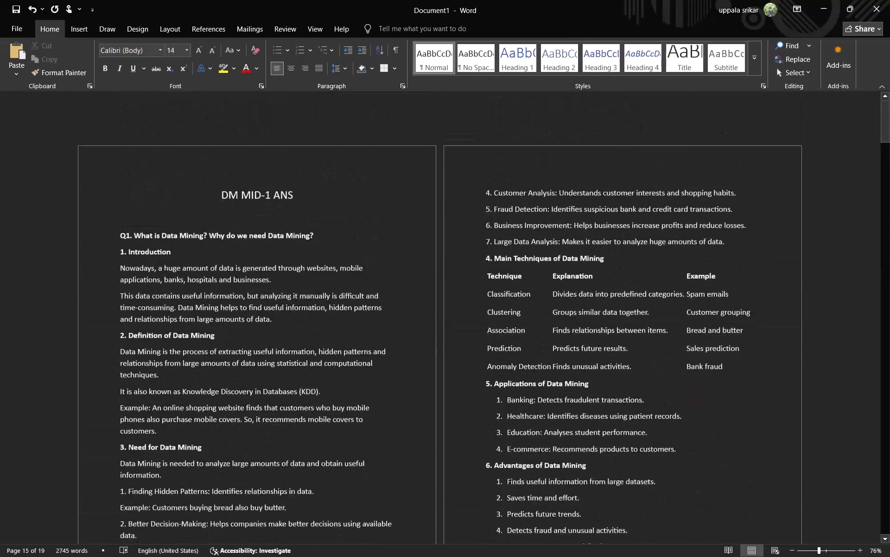
{"action": "left_click", "coordinate": [325, 152]}
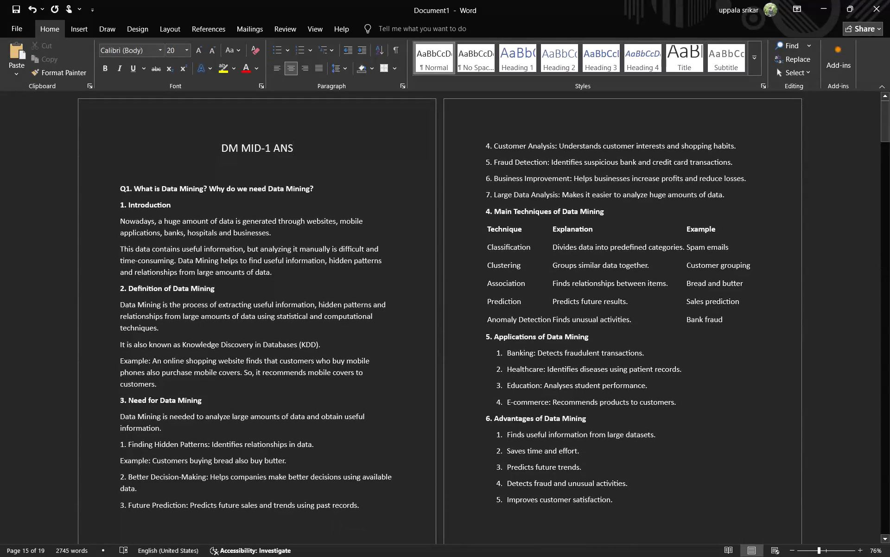
{"action": "key", "text": "Return"}
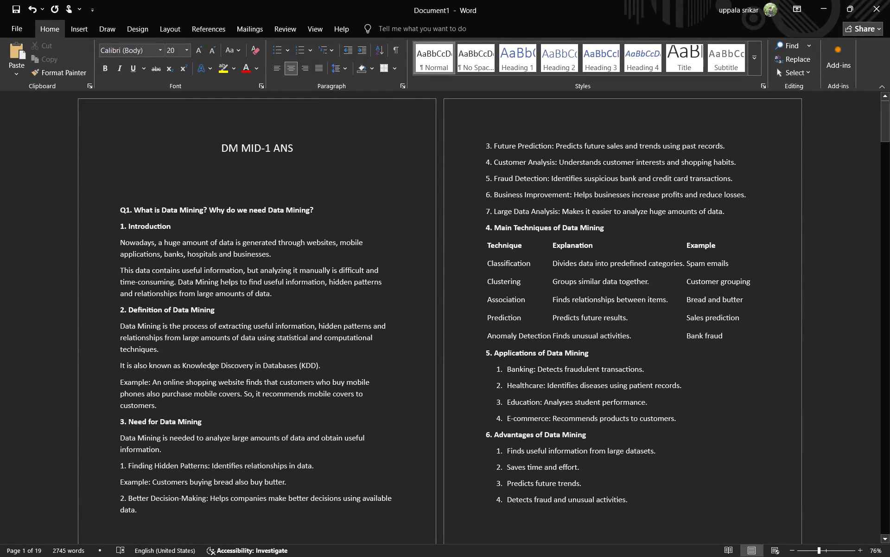
{"action": "type", "text": "MODULW"}
{"action": "key", "text": "BackSpace"}
{"action": "key", "text": "e"}
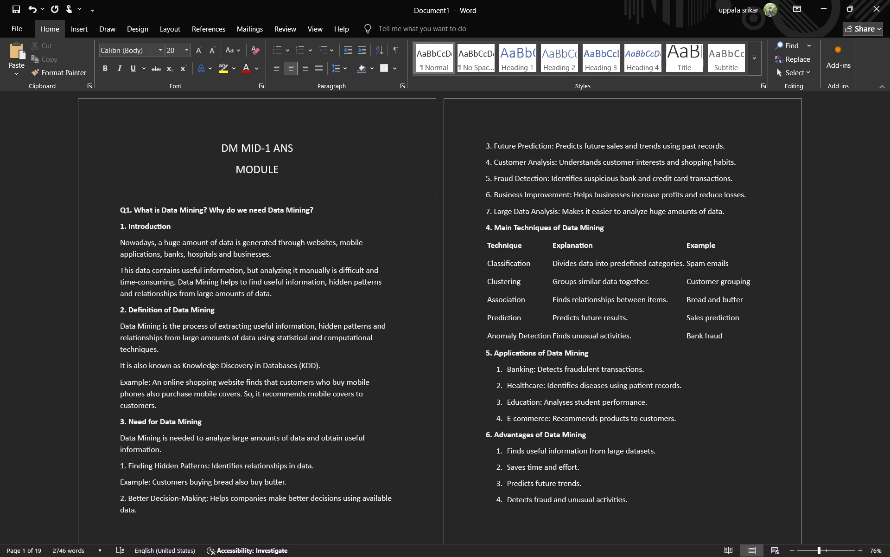
{"action": "type", "text": "-`"}
{"action": "key", "text": "BackSpace"}
{"action": "key", "text": "1"}
{"action": "key", "text": "BackSpace"}
{"action": "key", "text": "BackSpace"}
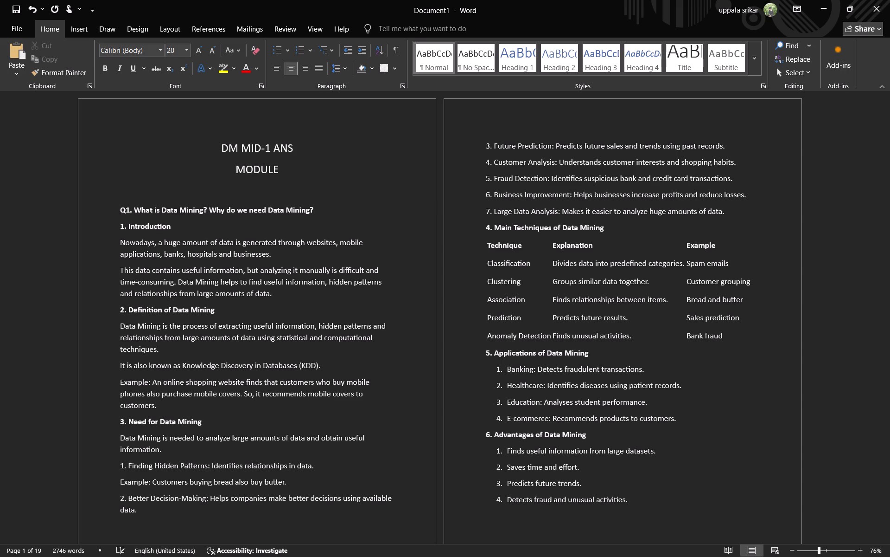
{"action": "key", "text": "space"}
{"action": "key", "text": "equal"}
{"action": "key", "text": "BackSpace"}
{"action": "type", "text": "- 1"}
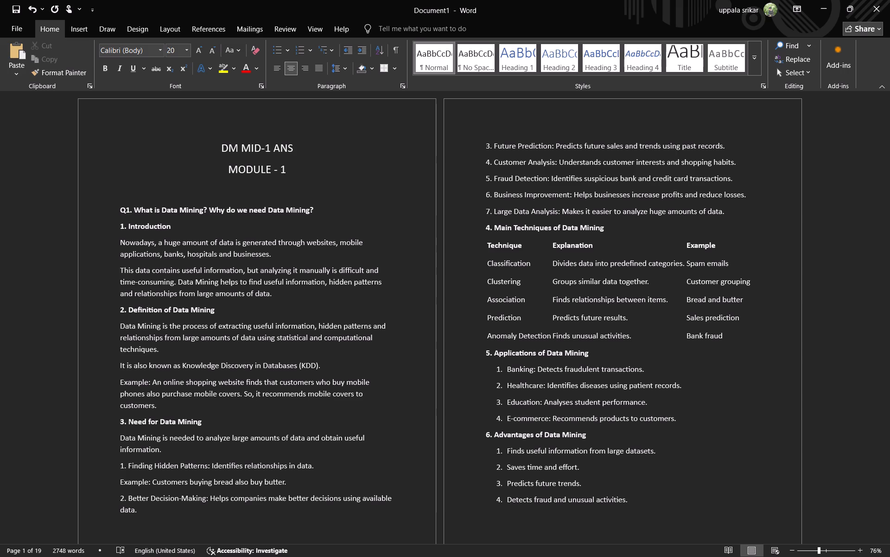
Remove the blank line between the "MODULE - 1" line and the Q1 heading.
{"action": "left_click", "coordinate": [239, 188]}
{"action": "key", "text": "BackSpace"}
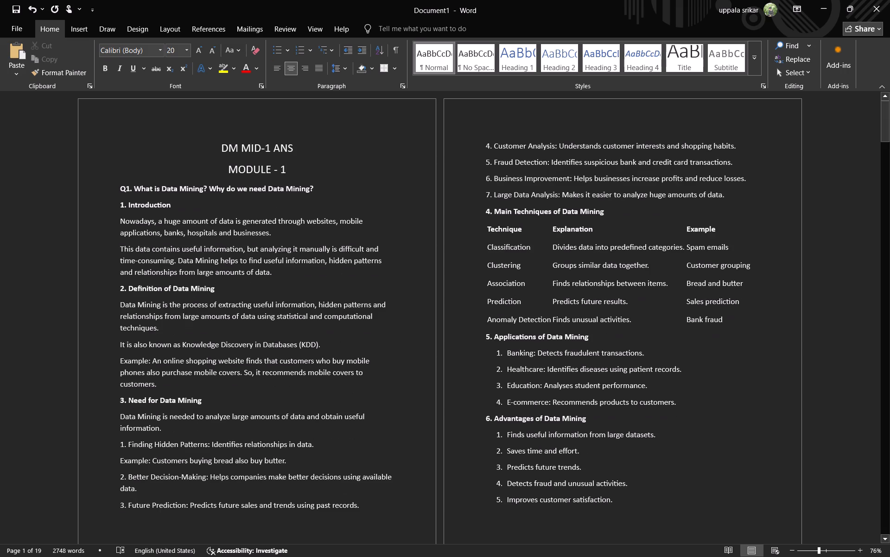
{"action": "left_click_drag", "start_coordinate": [318, 191], "coordinate": [98, 189]}
{"action": "left_click", "coordinate": [418, 311]}
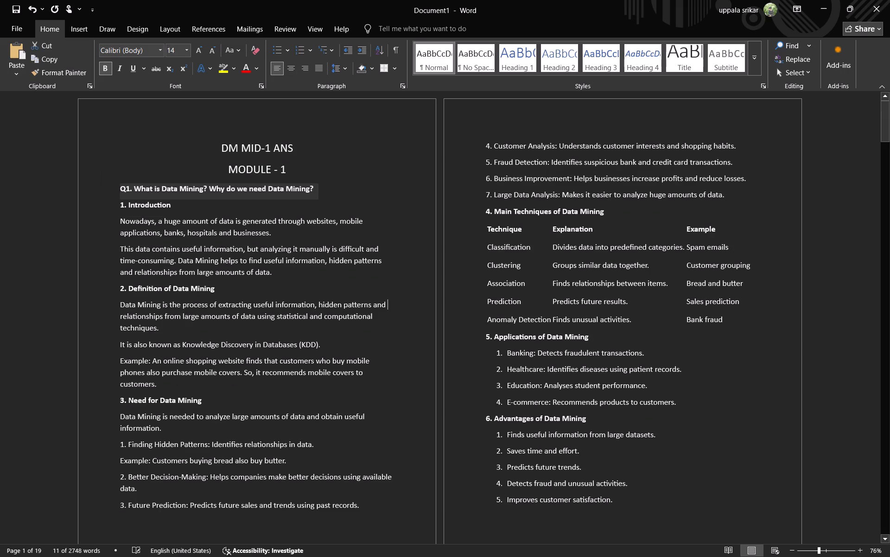
Correct the spelling of "analyse" to "analyze" in the Q8 Introduction paragraph.
{"action": "scroll", "coordinate": [441, 360], "scroll_direction": "down", "scroll_amount": 19}
{"action": "scroll", "coordinate": [441, 360], "scroll_direction": "down", "scroll_amount": 6}
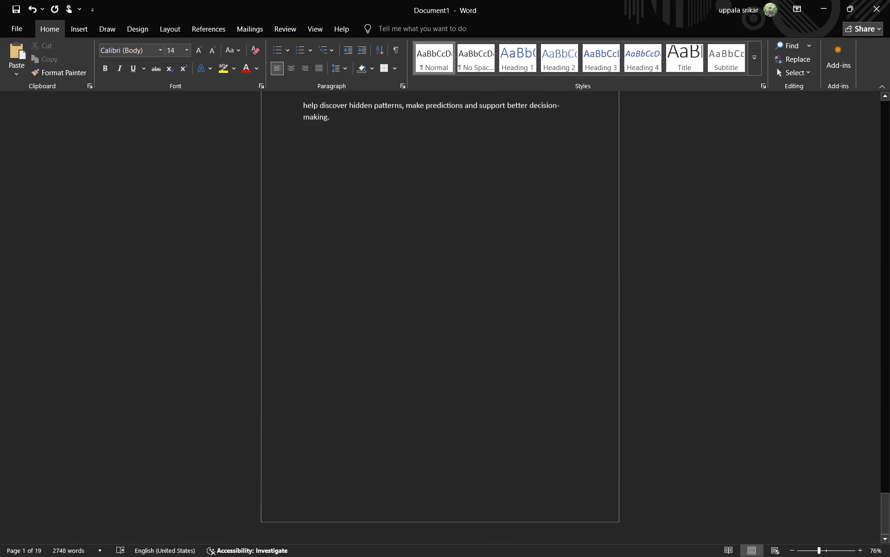
{"action": "scroll", "coordinate": [441, 360], "scroll_direction": "up", "scroll_amount": 3}
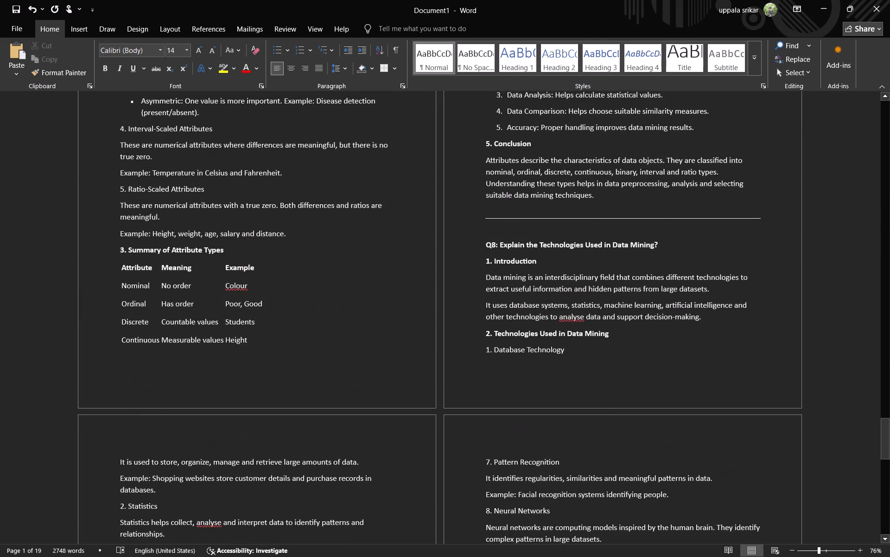
{"action": "scroll", "coordinate": [441, 360], "scroll_direction": "up", "scroll_amount": 2}
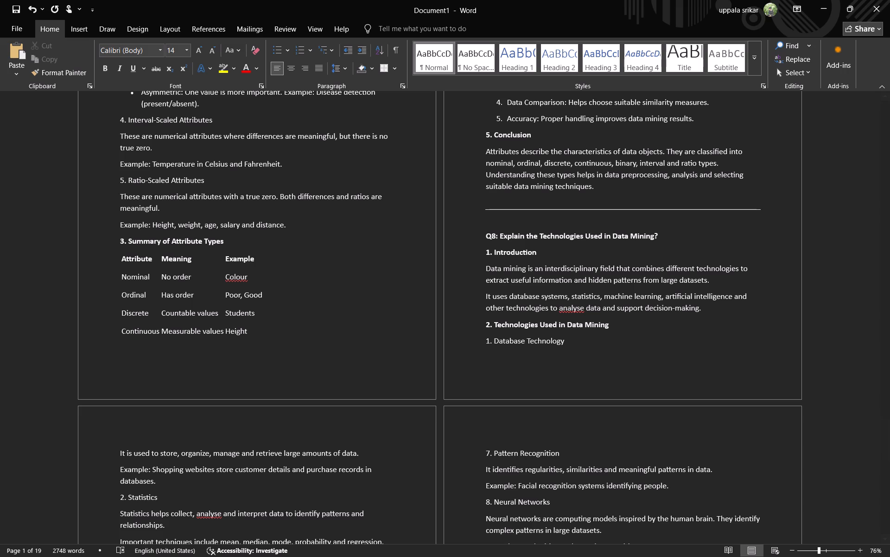
{"action": "left_click", "coordinate": [580, 310]}
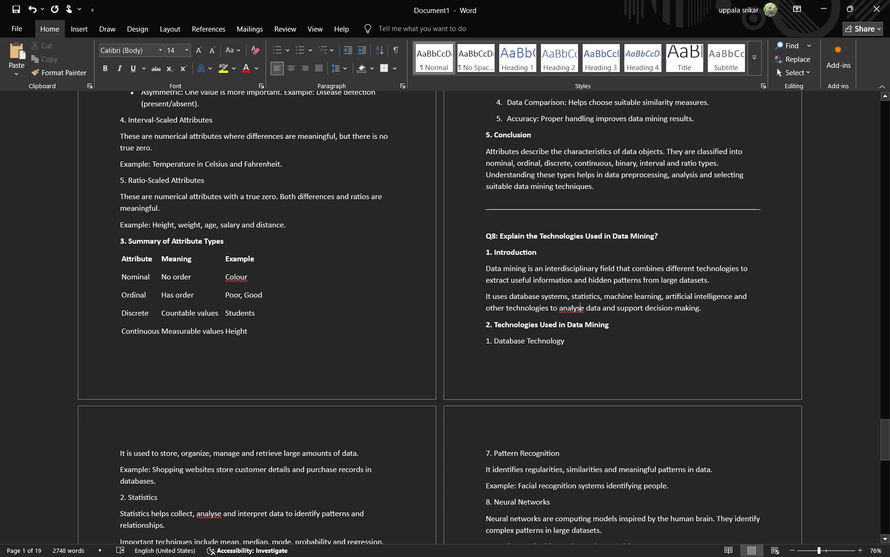
{"action": "key", "text": "BackSpace"}
{"action": "key", "text": "z"}
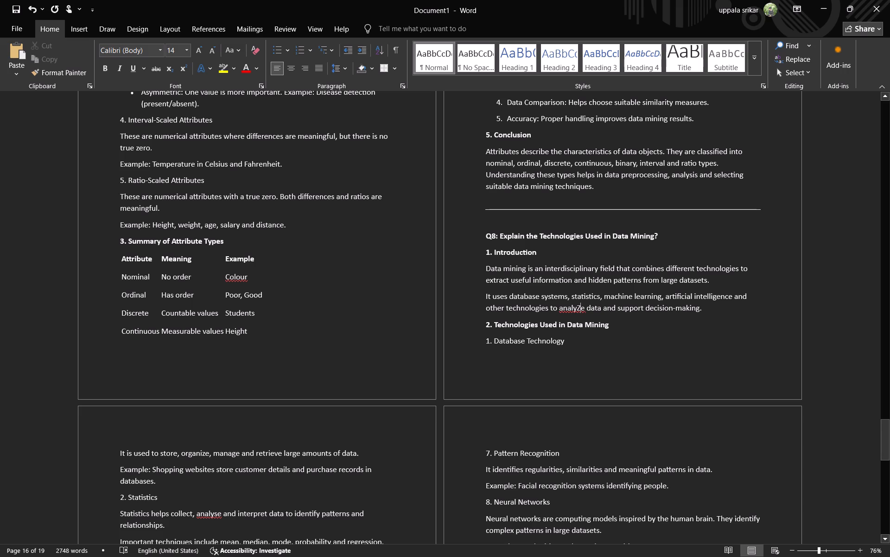
{"action": "key", "text": "z"}
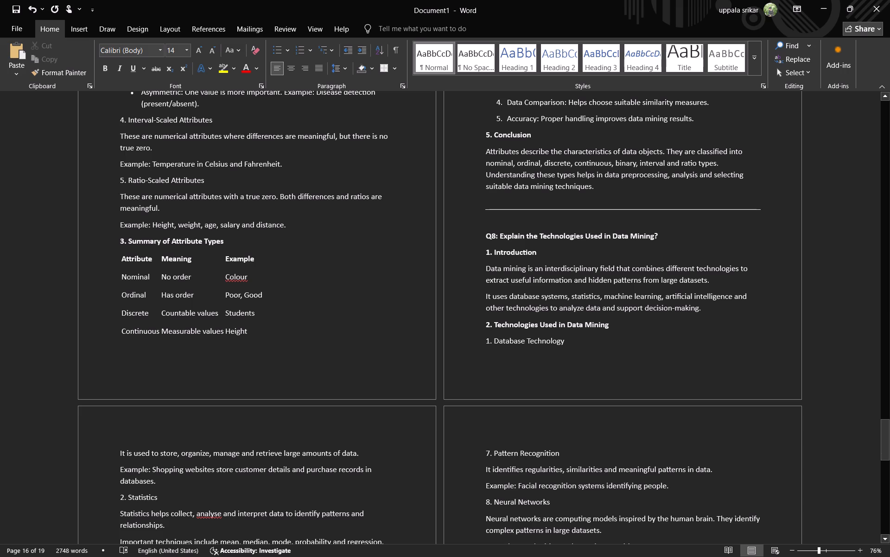
Insert a blank line below the "2. Technologies Used in Data Mining" heading, pushing "1. Database Technology" onto the next page.
{"action": "left_click", "coordinate": [662, 353]}
{"action": "scroll", "coordinate": [662, 353], "scroll_direction": "down", "scroll_amount": 1}
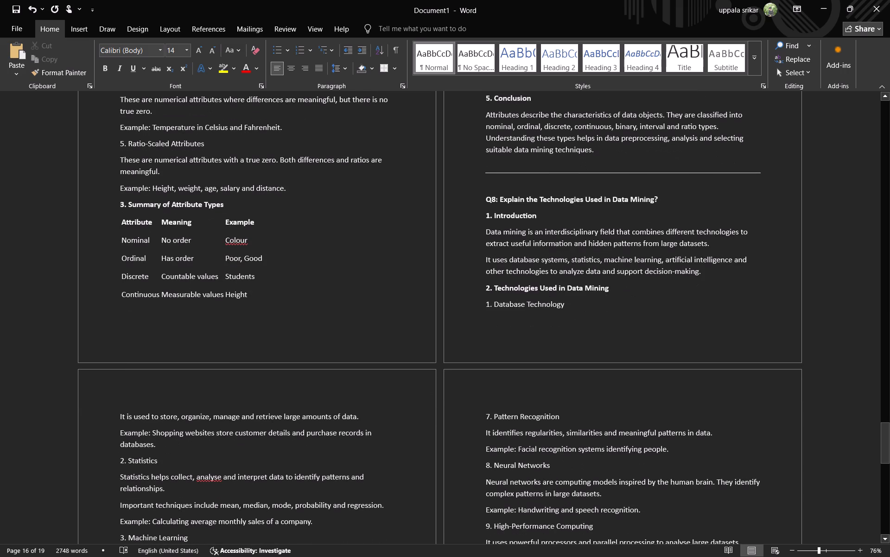
{"action": "scroll", "coordinate": [662, 353], "scroll_direction": "down", "scroll_amount": 1}
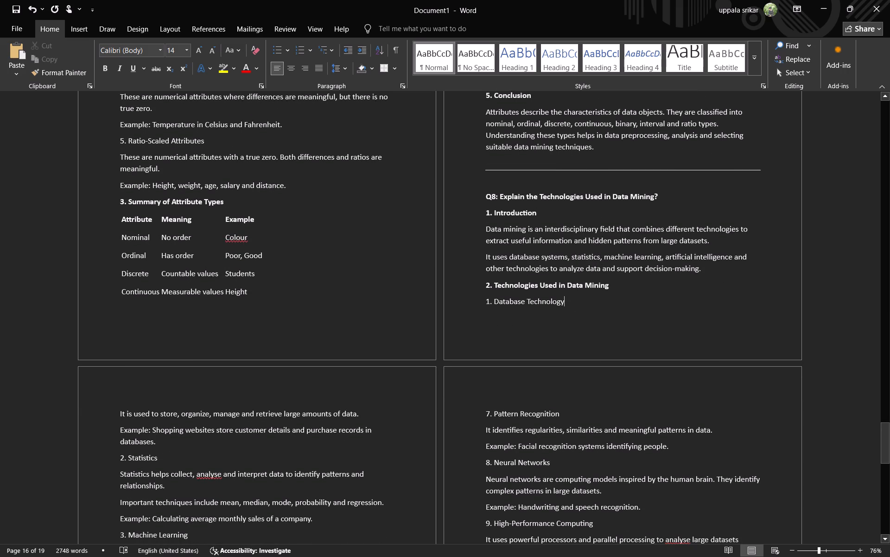
{"action": "left_click", "coordinate": [621, 292]}
{"action": "key", "text": "Return"}
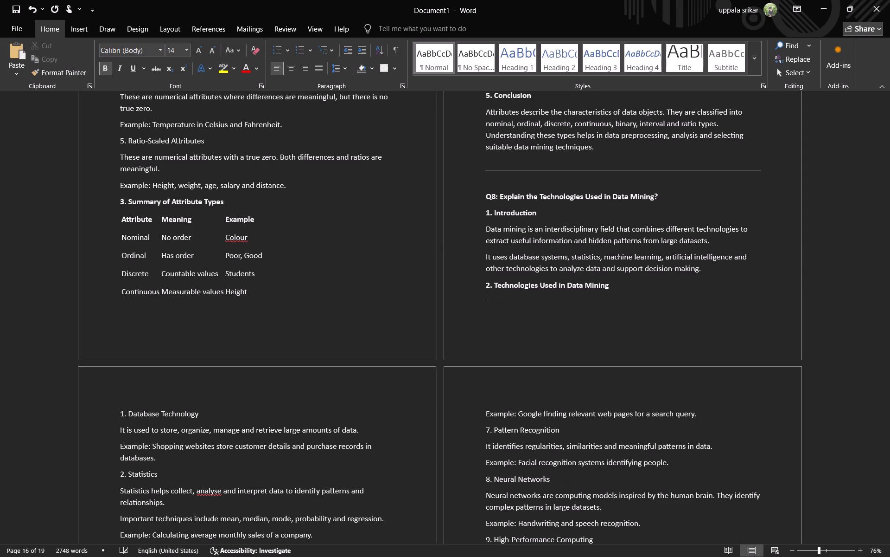
Correct the spelling of "analyse" to "analyze" in the Statistics paragraph of Q8.
{"action": "scroll", "coordinate": [574, 241], "scroll_direction": "down", "scroll_amount": 3}
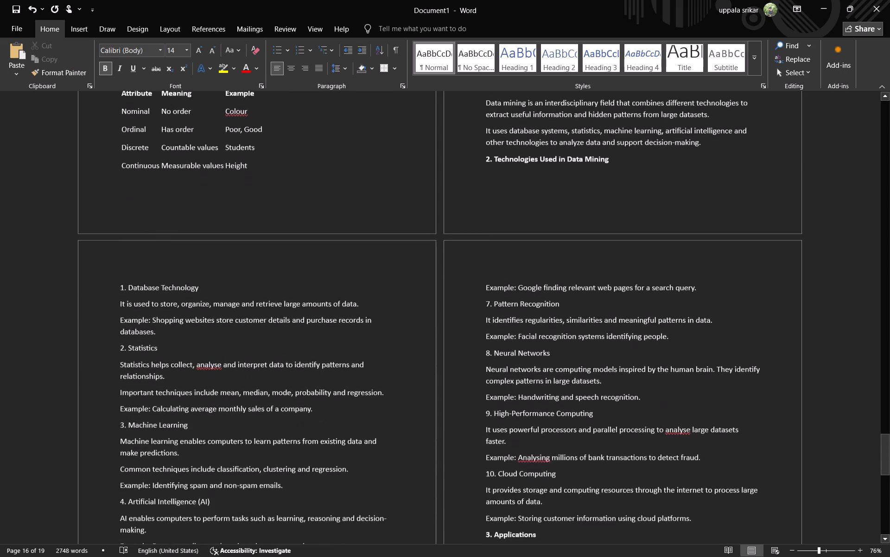
{"action": "scroll", "coordinate": [574, 241], "scroll_direction": "down", "scroll_amount": 3}
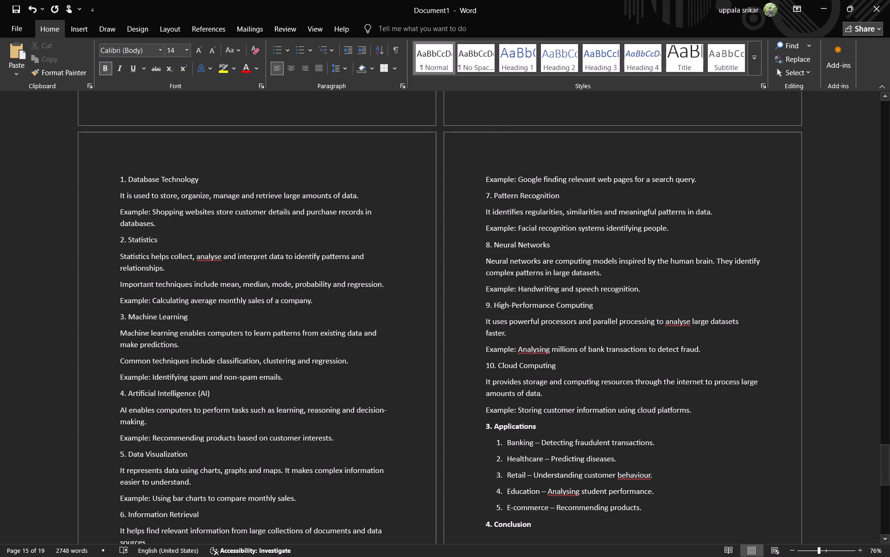
{"action": "left_click", "coordinate": [216, 260]}
{"action": "key", "text": "BackSpace"}
{"action": "key", "text": "z"}
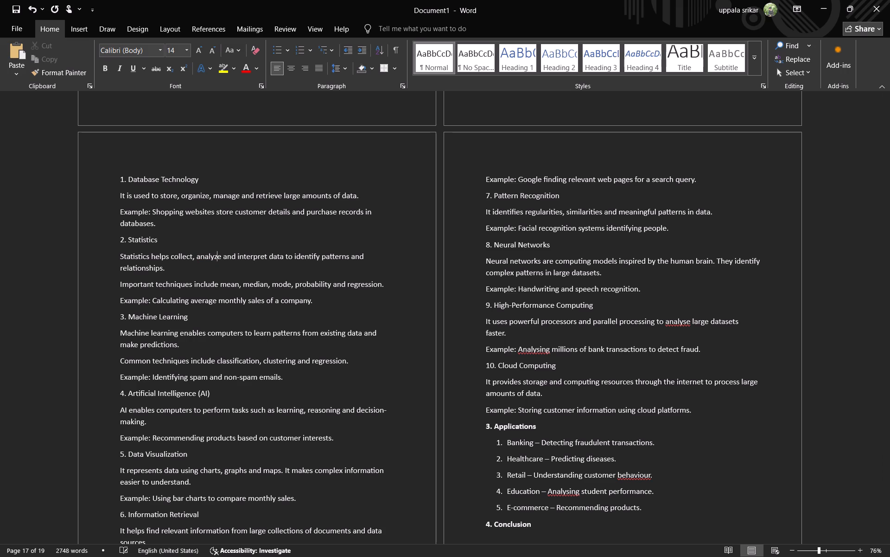